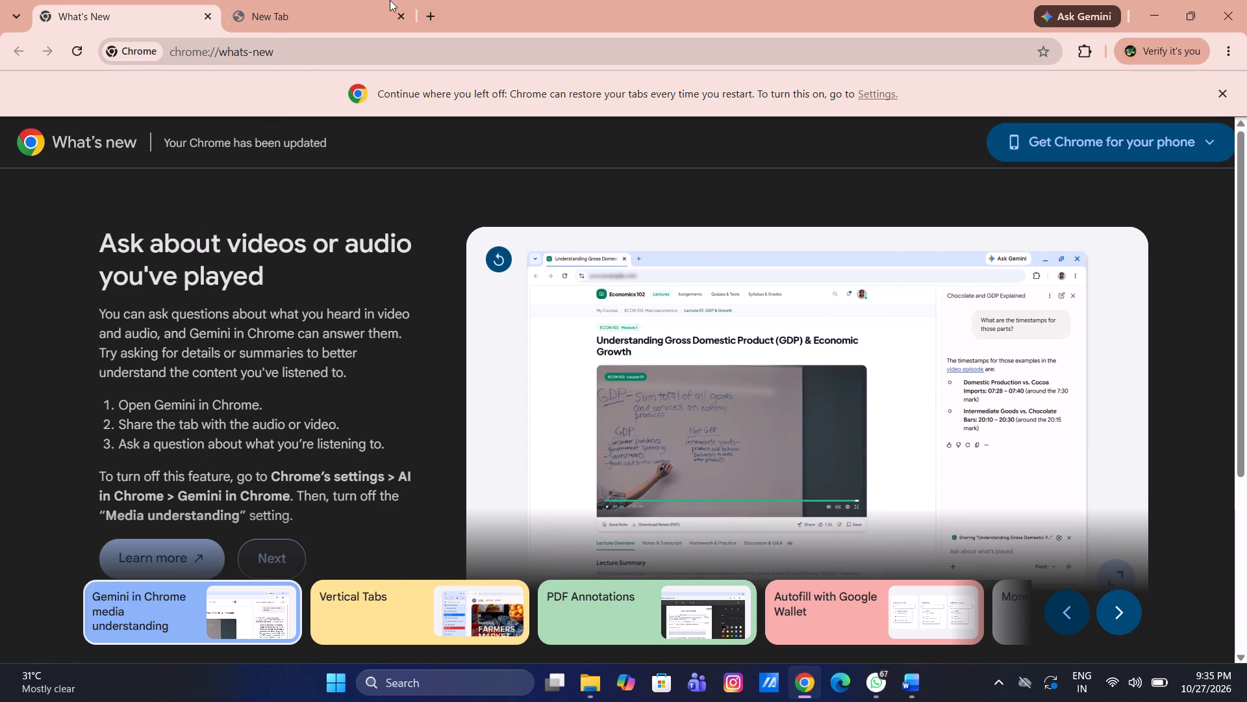
Search the web for "ilovepdf.com pdf to word" in the new tab and open iLovePDF's PDF to WORD converter.
{"action": "left_click", "coordinate": [285, 0]}
{"action": "left_click", "coordinate": [292, 57]}
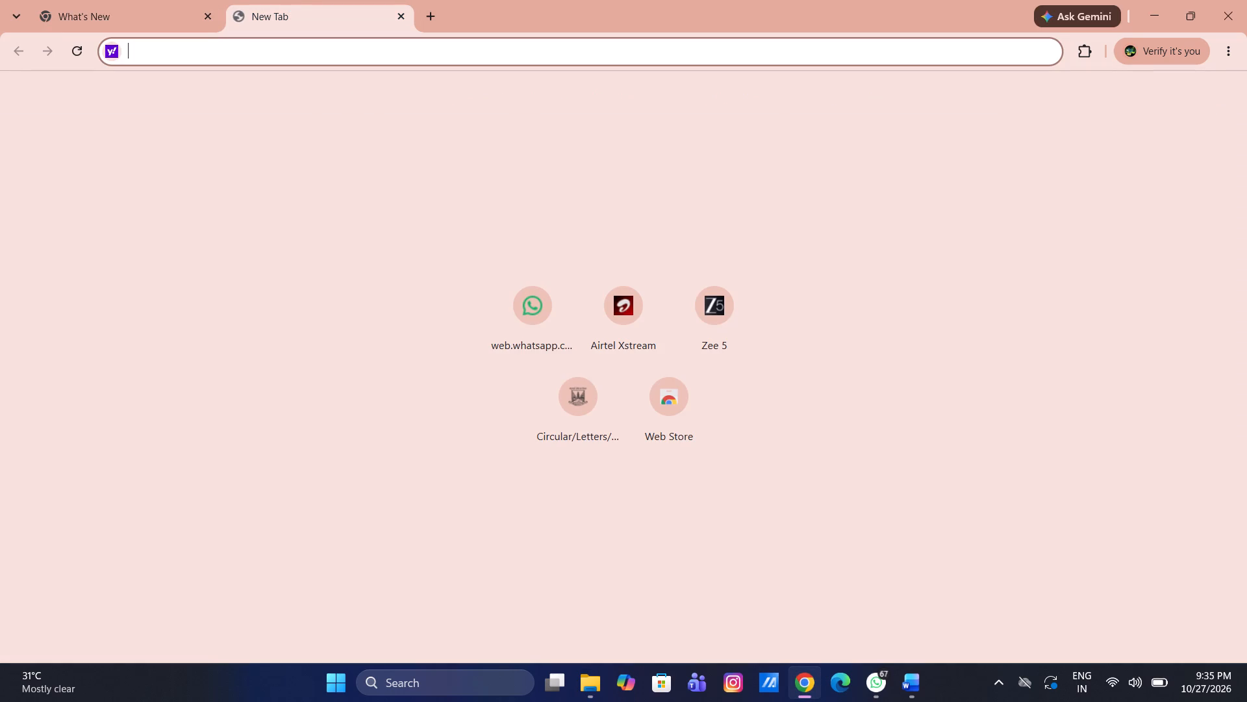
{"action": "type", "text": "i lo"}
{"action": "type", "text": "ve pdf"}
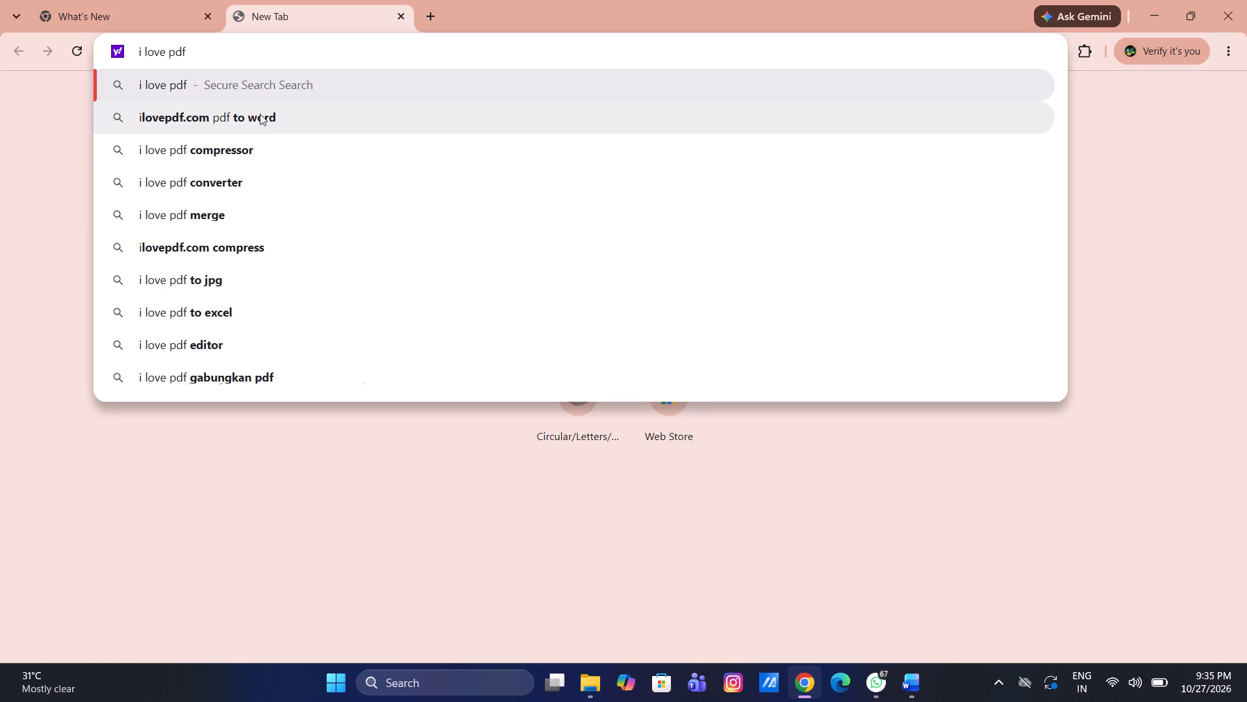
{"action": "left_click", "coordinate": [260, 116]}
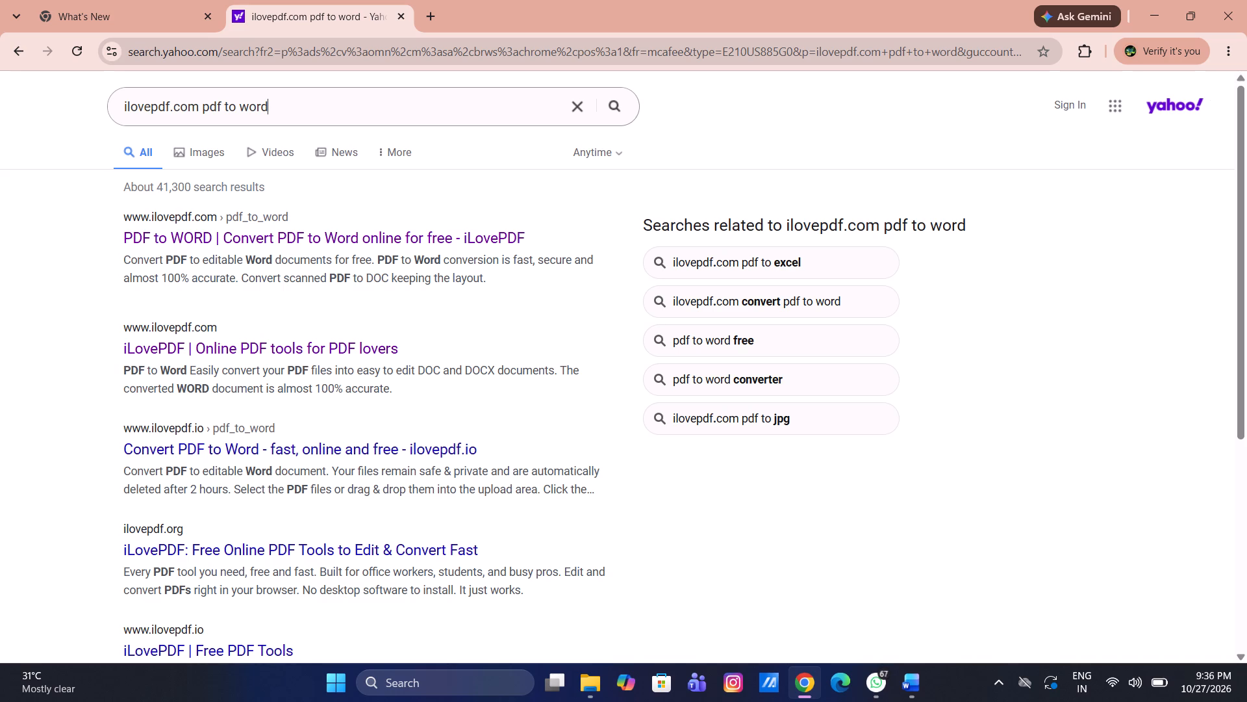
{"action": "left_click", "coordinate": [196, 234]}
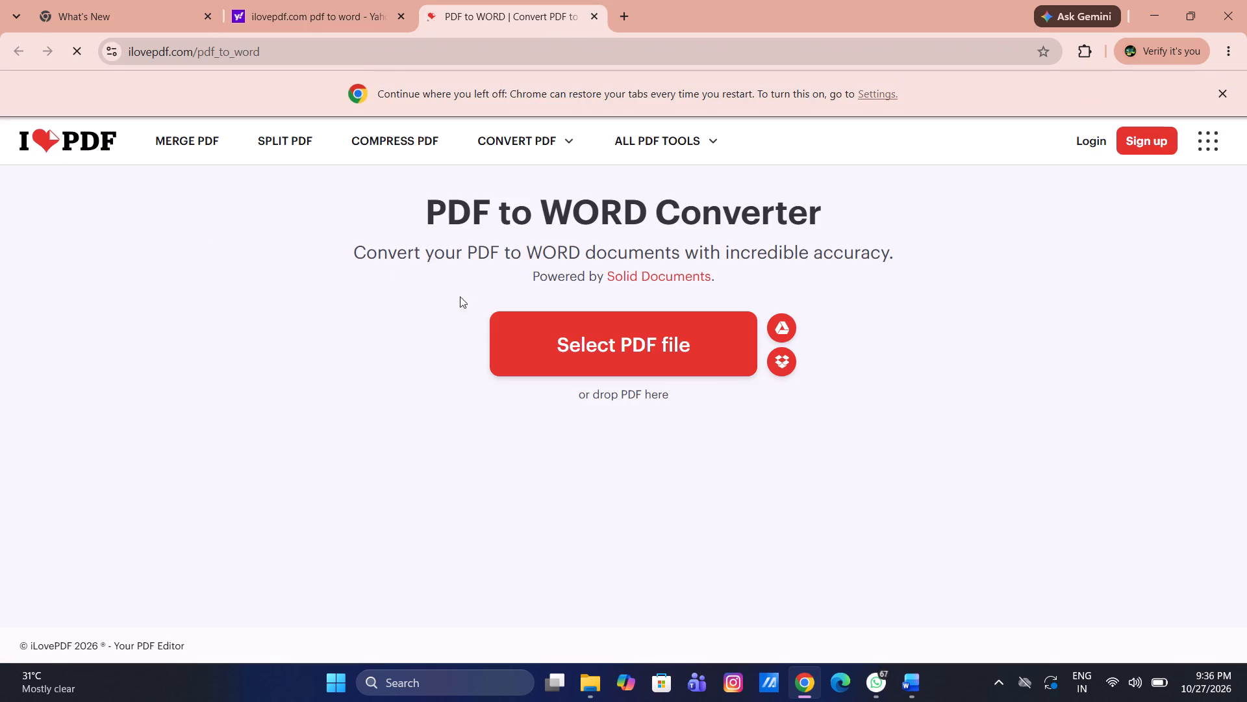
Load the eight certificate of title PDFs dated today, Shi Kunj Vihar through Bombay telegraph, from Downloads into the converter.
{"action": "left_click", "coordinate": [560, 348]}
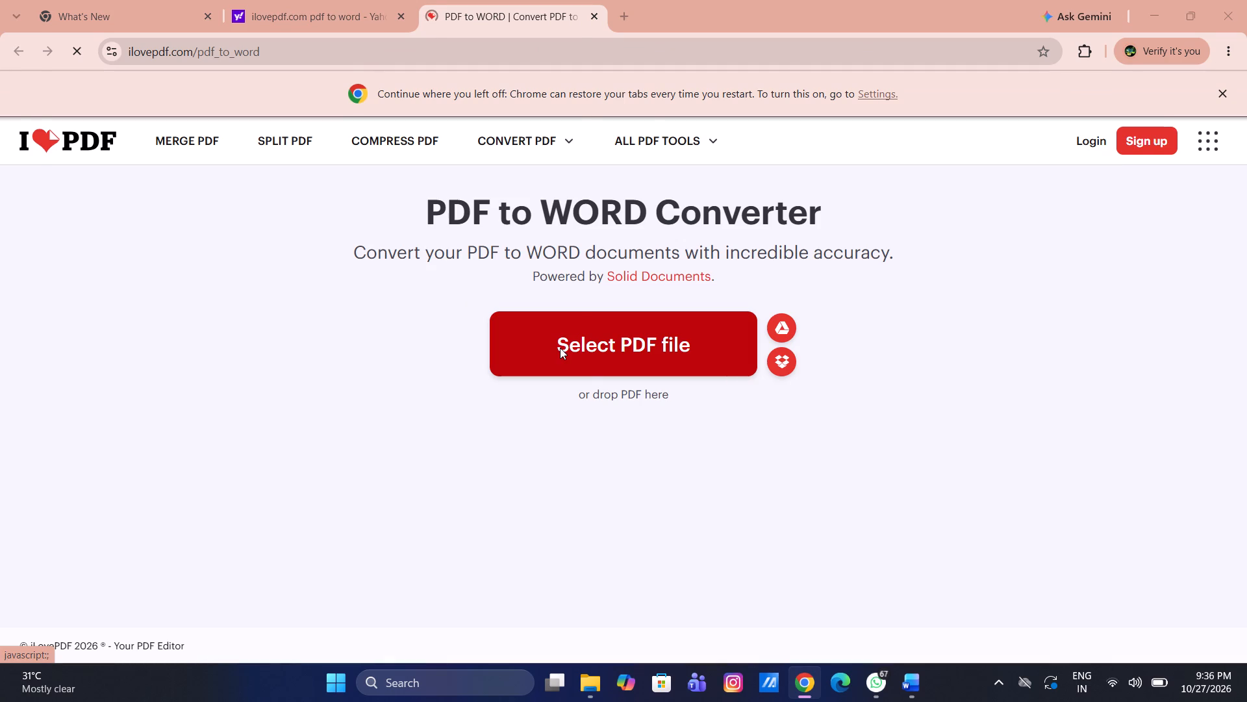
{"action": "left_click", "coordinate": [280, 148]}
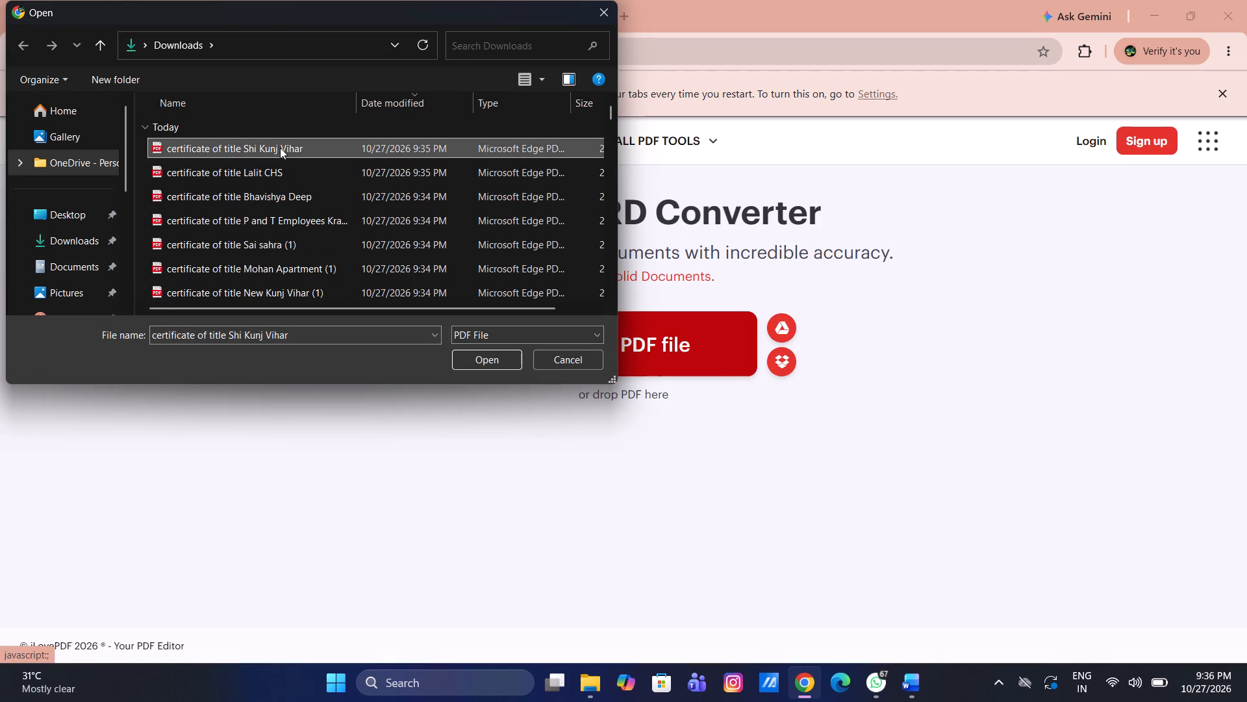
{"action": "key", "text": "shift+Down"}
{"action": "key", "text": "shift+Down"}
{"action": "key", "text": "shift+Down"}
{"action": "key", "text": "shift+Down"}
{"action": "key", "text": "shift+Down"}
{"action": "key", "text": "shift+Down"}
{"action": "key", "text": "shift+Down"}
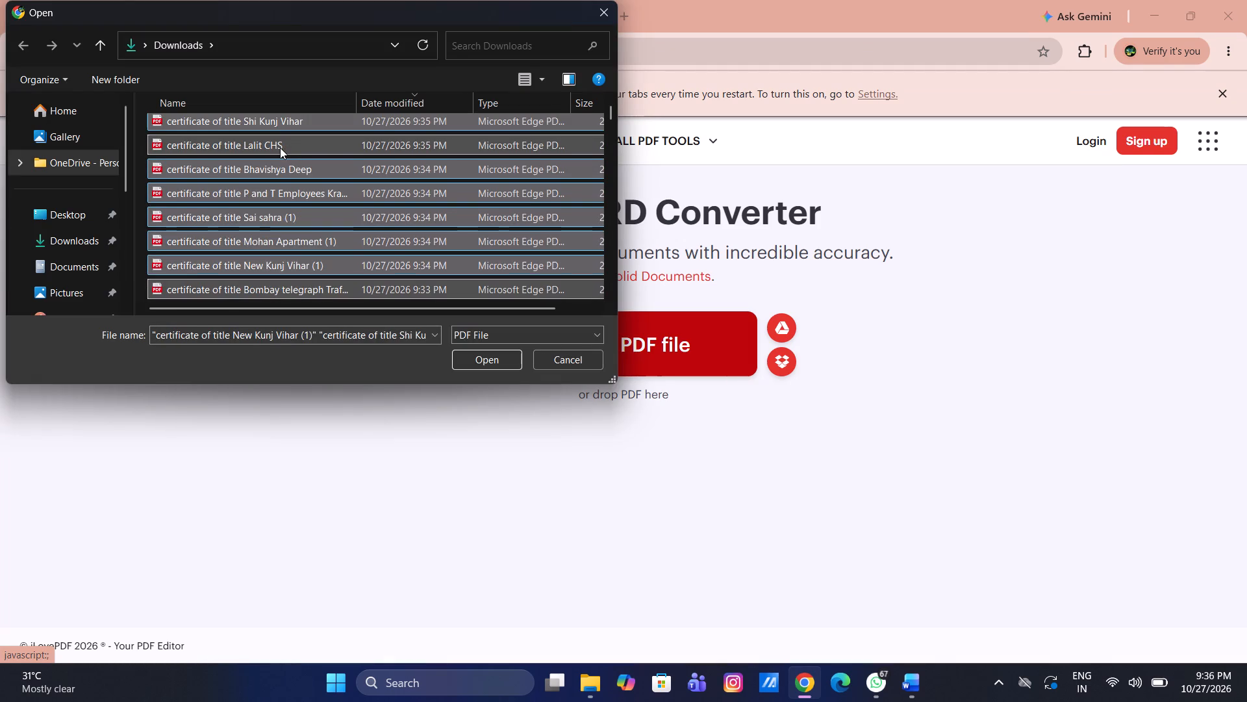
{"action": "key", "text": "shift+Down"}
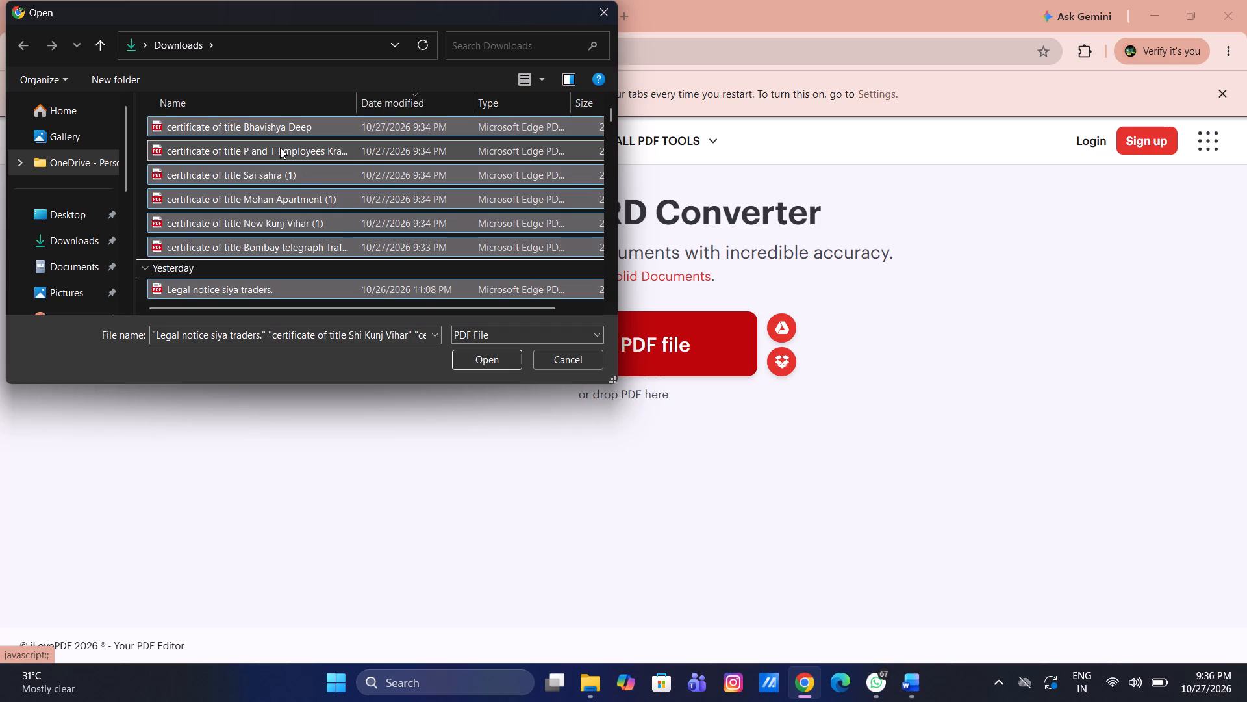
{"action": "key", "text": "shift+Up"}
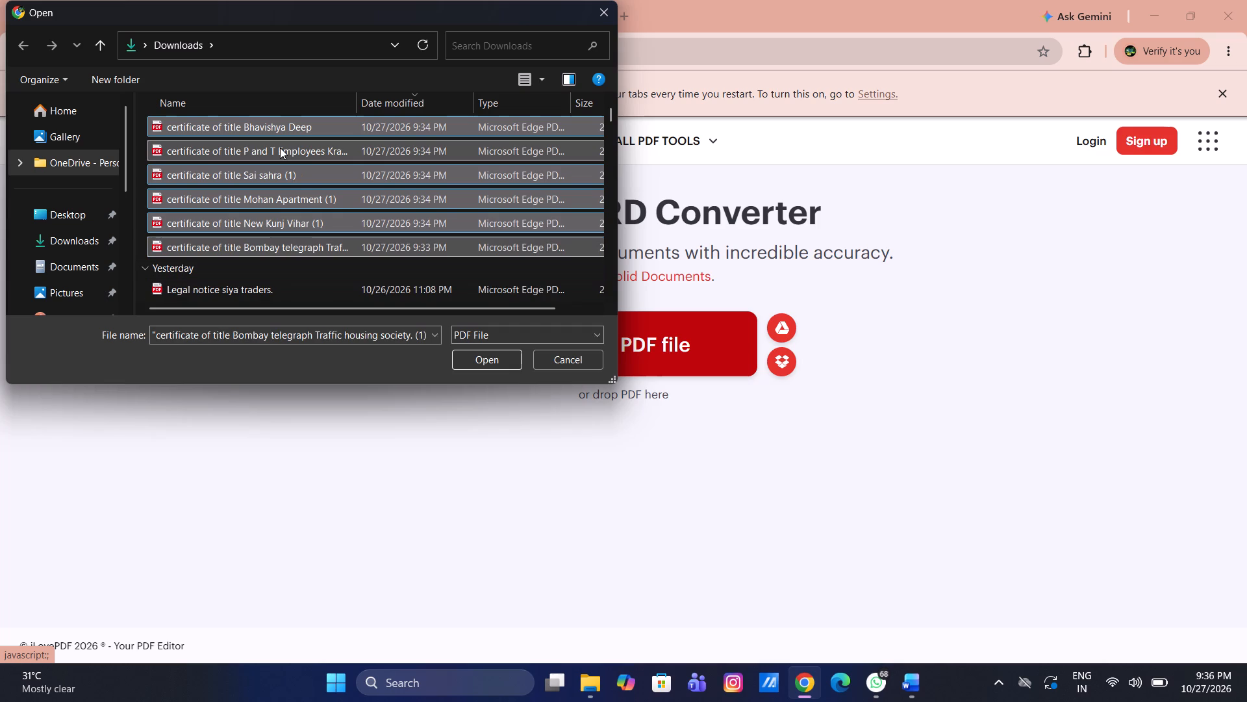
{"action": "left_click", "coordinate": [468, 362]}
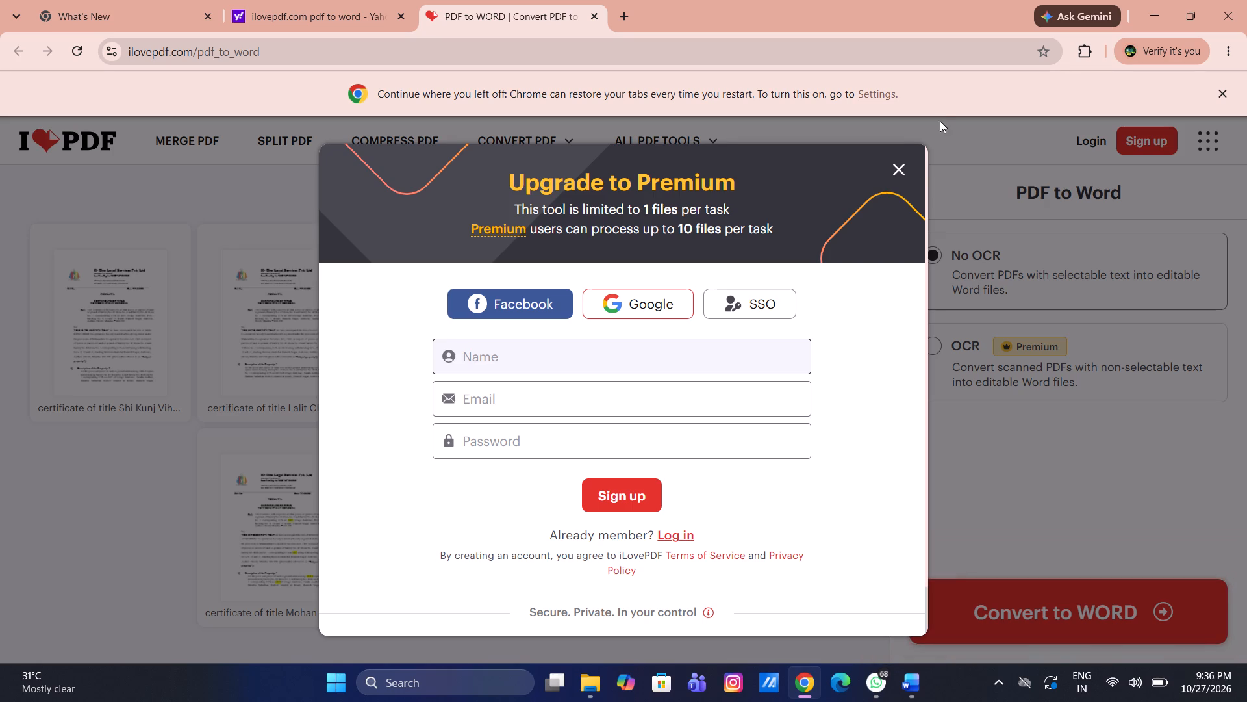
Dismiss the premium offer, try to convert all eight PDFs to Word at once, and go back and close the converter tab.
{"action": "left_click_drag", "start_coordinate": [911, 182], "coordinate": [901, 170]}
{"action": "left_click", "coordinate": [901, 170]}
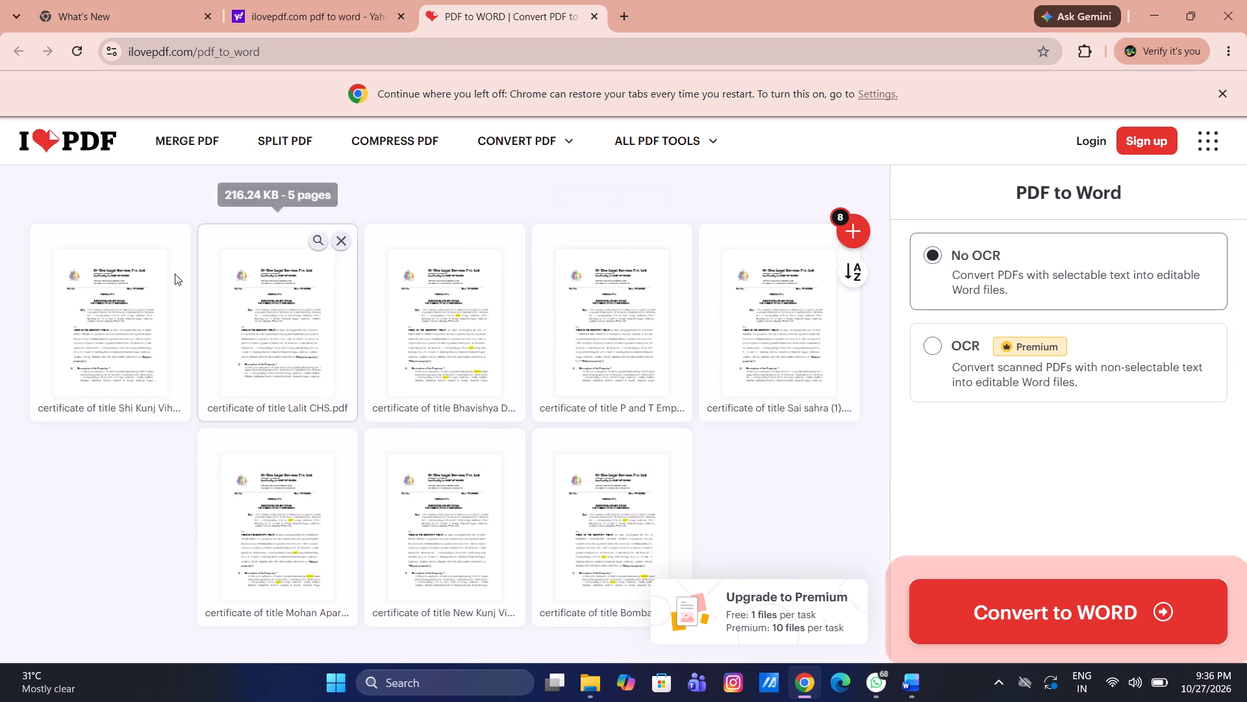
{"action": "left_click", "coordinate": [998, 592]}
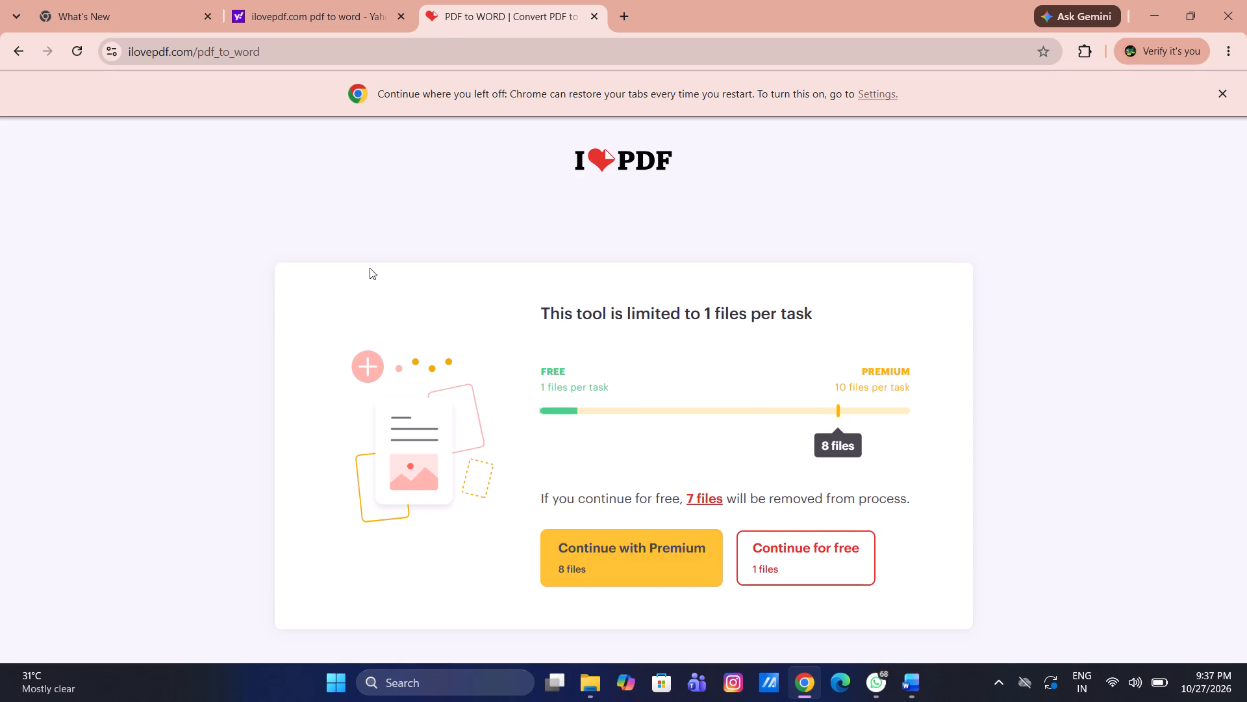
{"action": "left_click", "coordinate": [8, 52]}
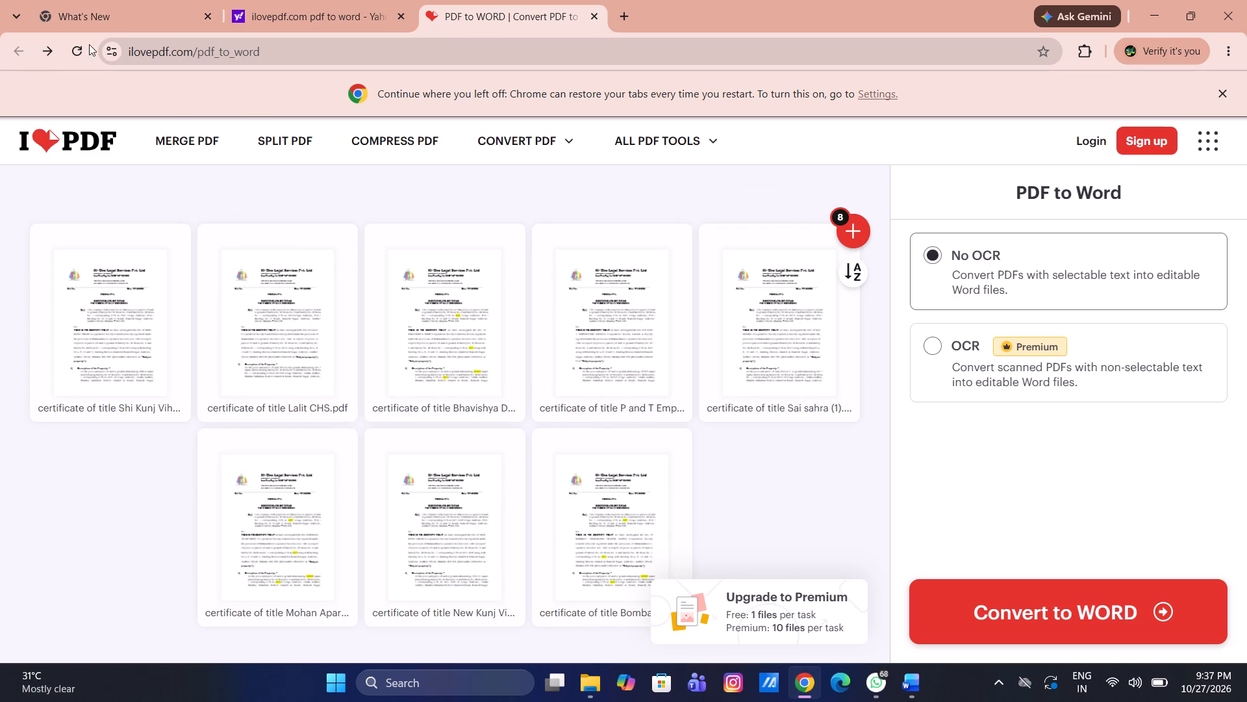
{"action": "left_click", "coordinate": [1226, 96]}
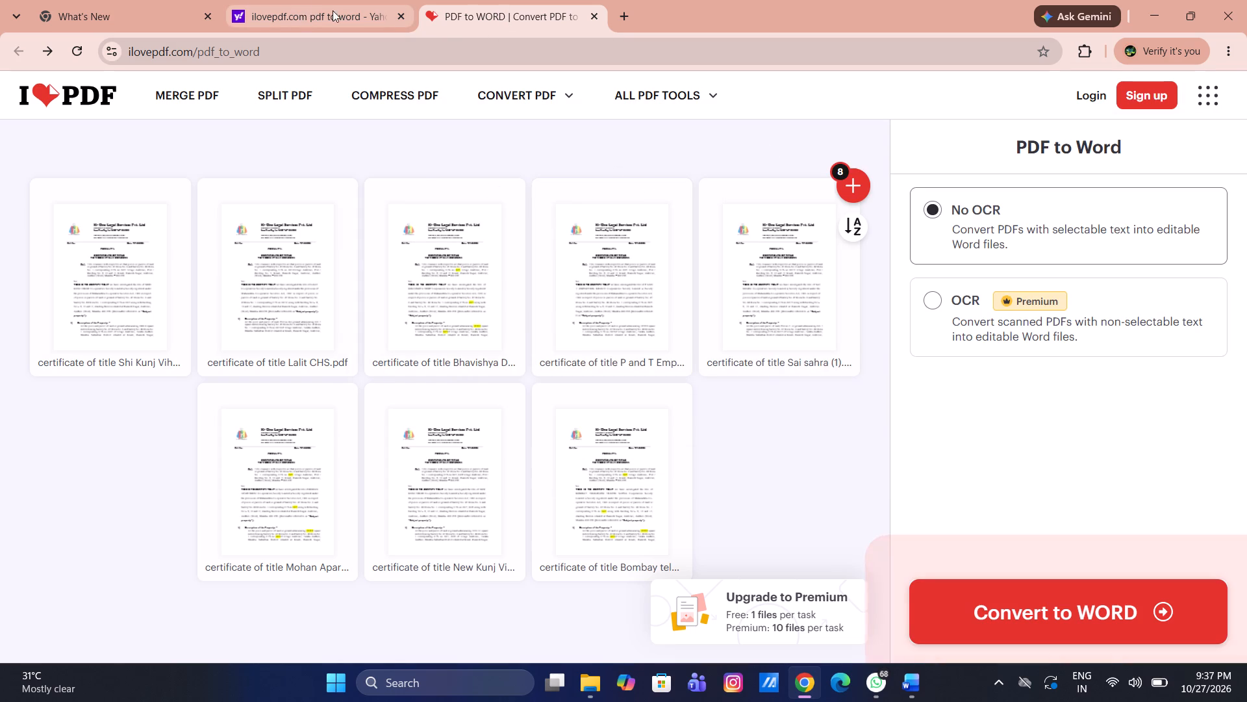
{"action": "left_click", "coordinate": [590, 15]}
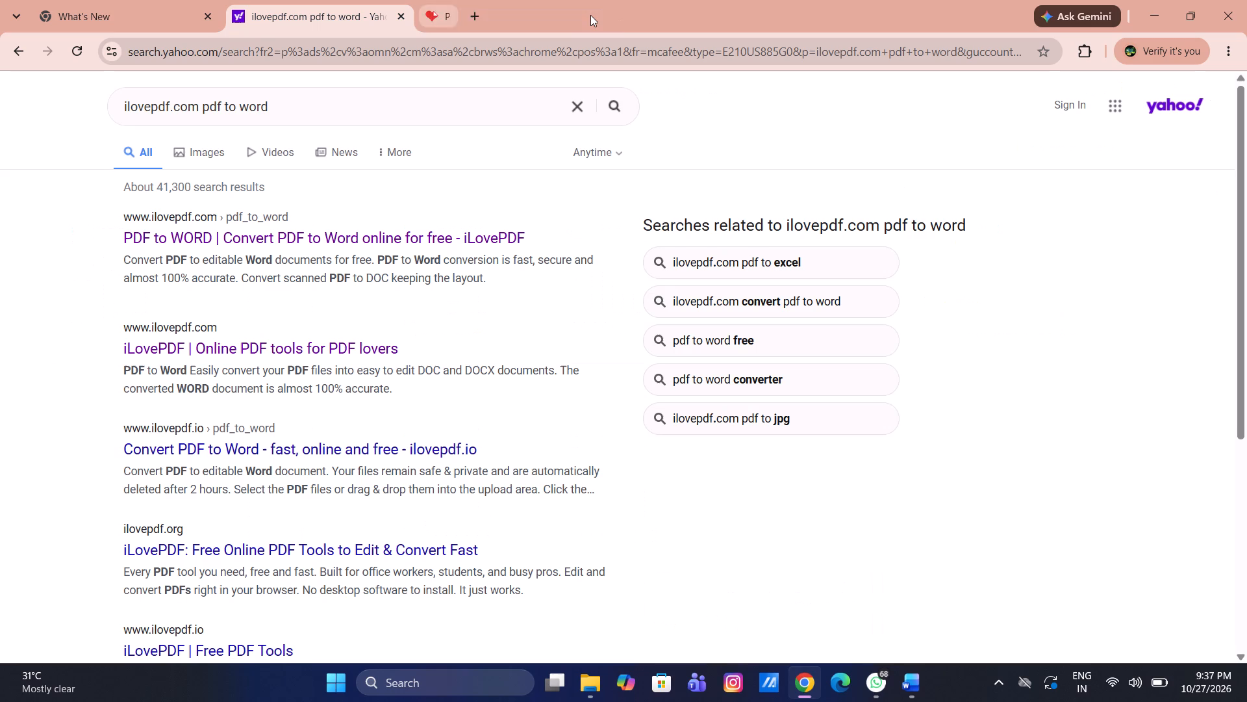
Reopen iLovePDF's PDF to WORD converter and load only the Bombay telegraph Traffic housing society certificate PDF from Downloads.
{"action": "left_click", "coordinate": [318, 238]}
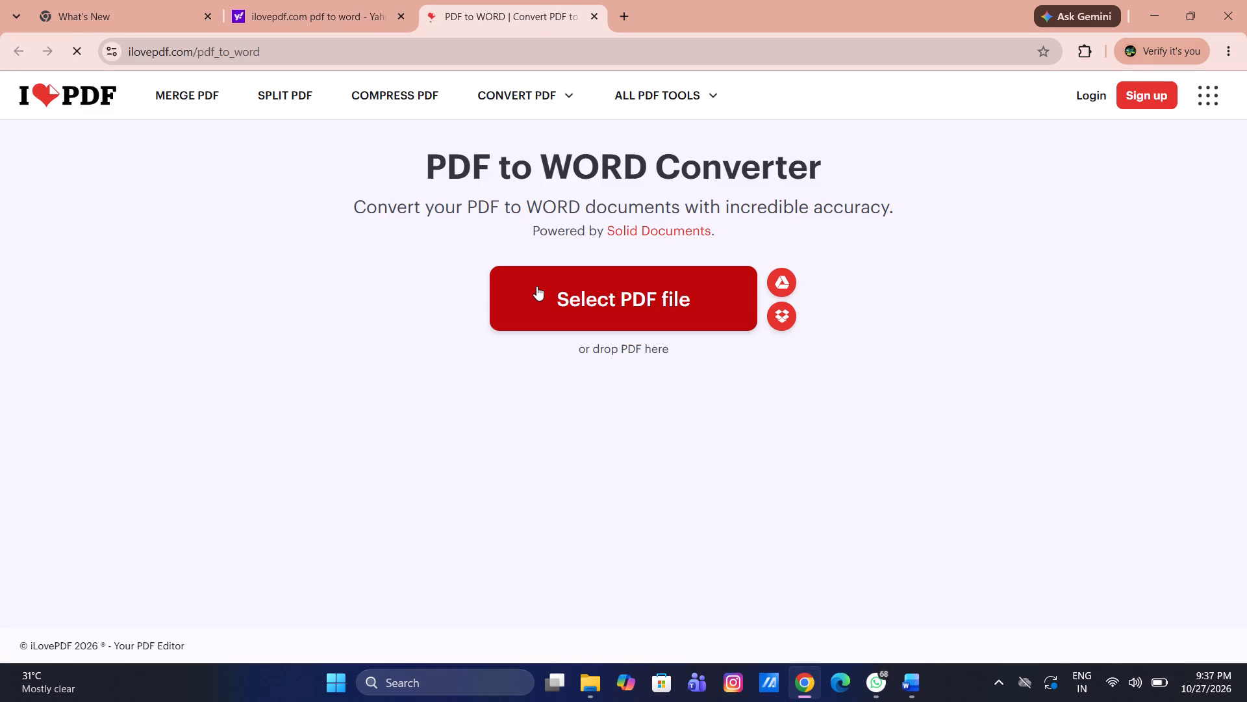
{"action": "left_click", "coordinate": [536, 286]}
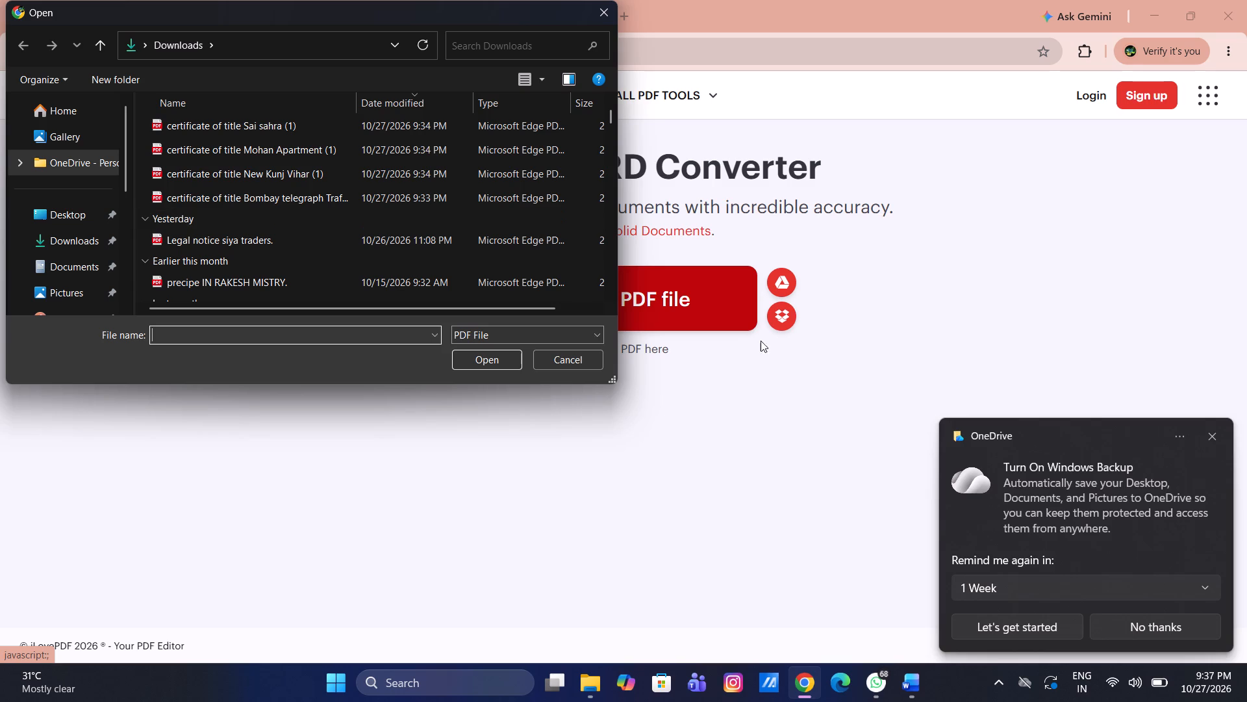
{"action": "left_click", "coordinate": [1143, 617]}
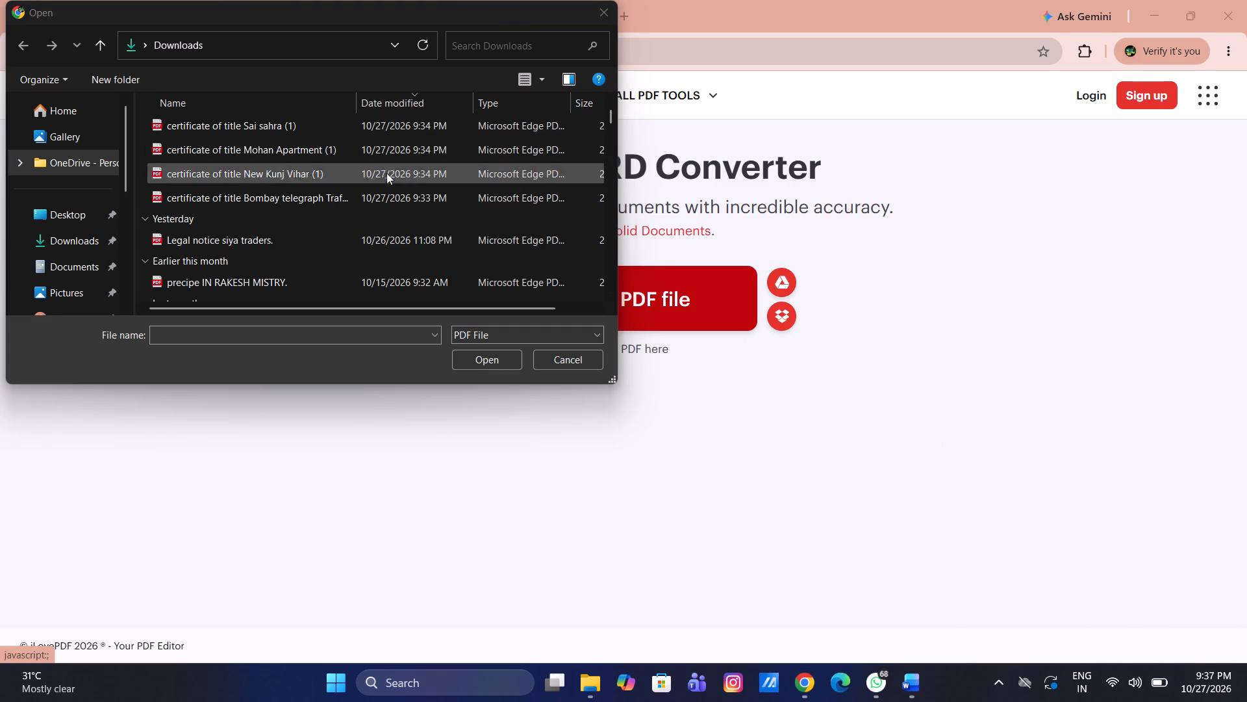
{"action": "scroll", "coordinate": [360, 162], "scroll_direction": "up", "scroll_amount": 2}
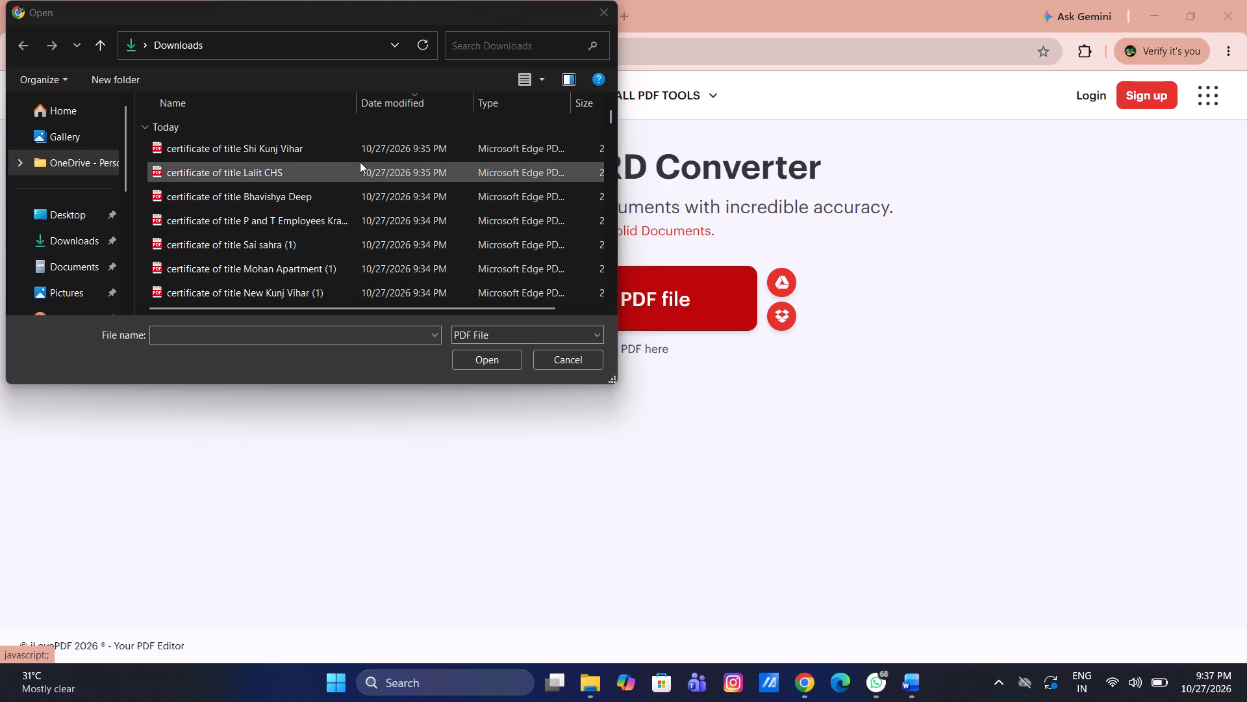
{"action": "scroll", "coordinate": [360, 162], "scroll_direction": "down", "scroll_amount": 1}
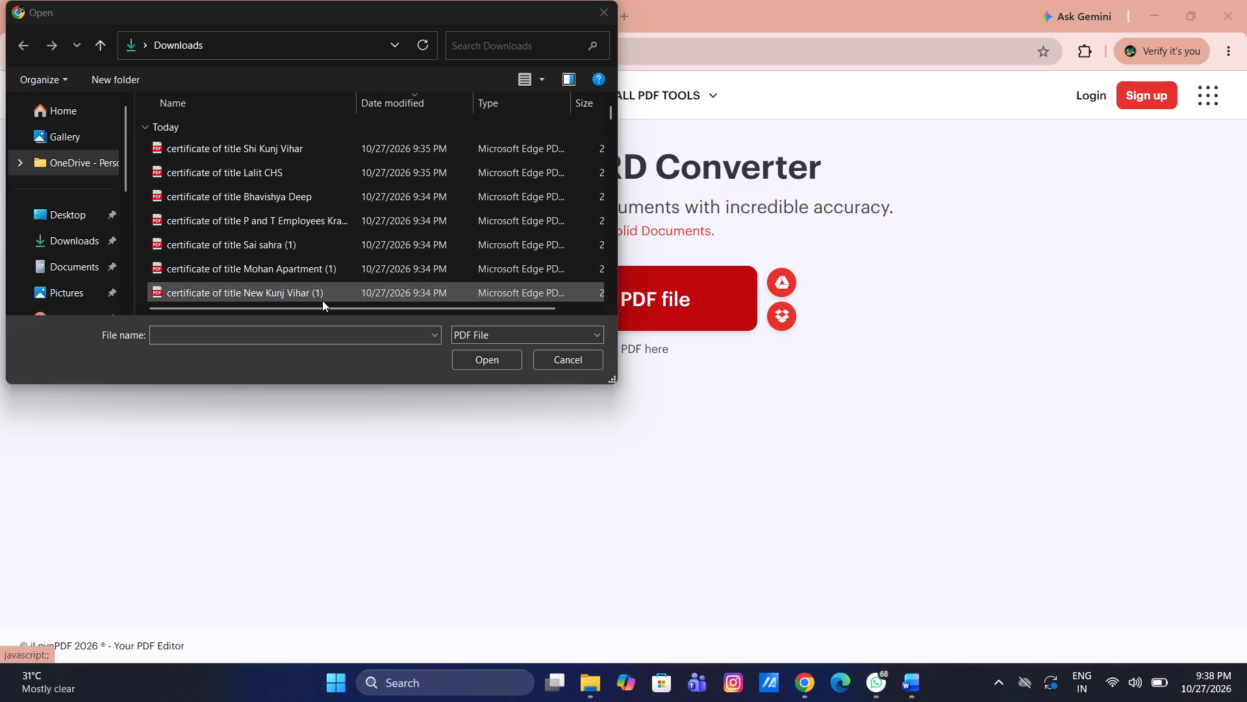
{"action": "scroll", "coordinate": [322, 300], "scroll_direction": "down", "scroll_amount": 1}
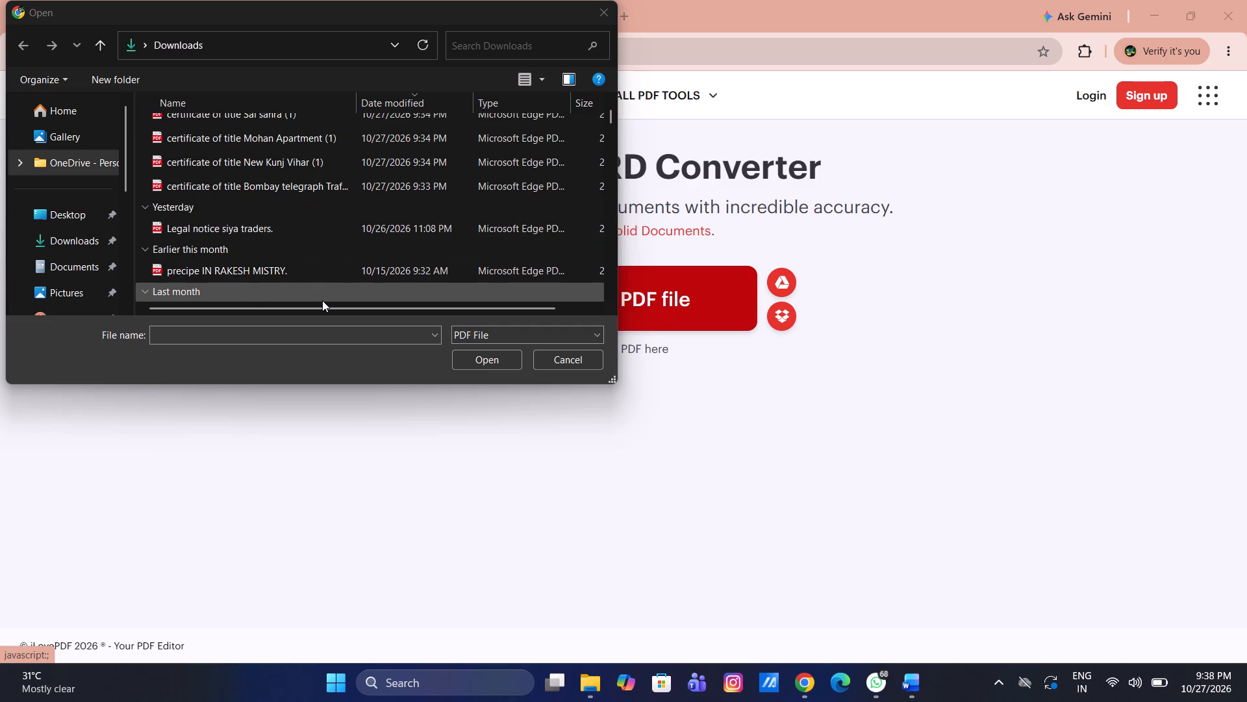
{"action": "scroll", "coordinate": [322, 300], "scroll_direction": "down", "scroll_amount": 1}
{"action": "double_click", "coordinate": [301, 189]}
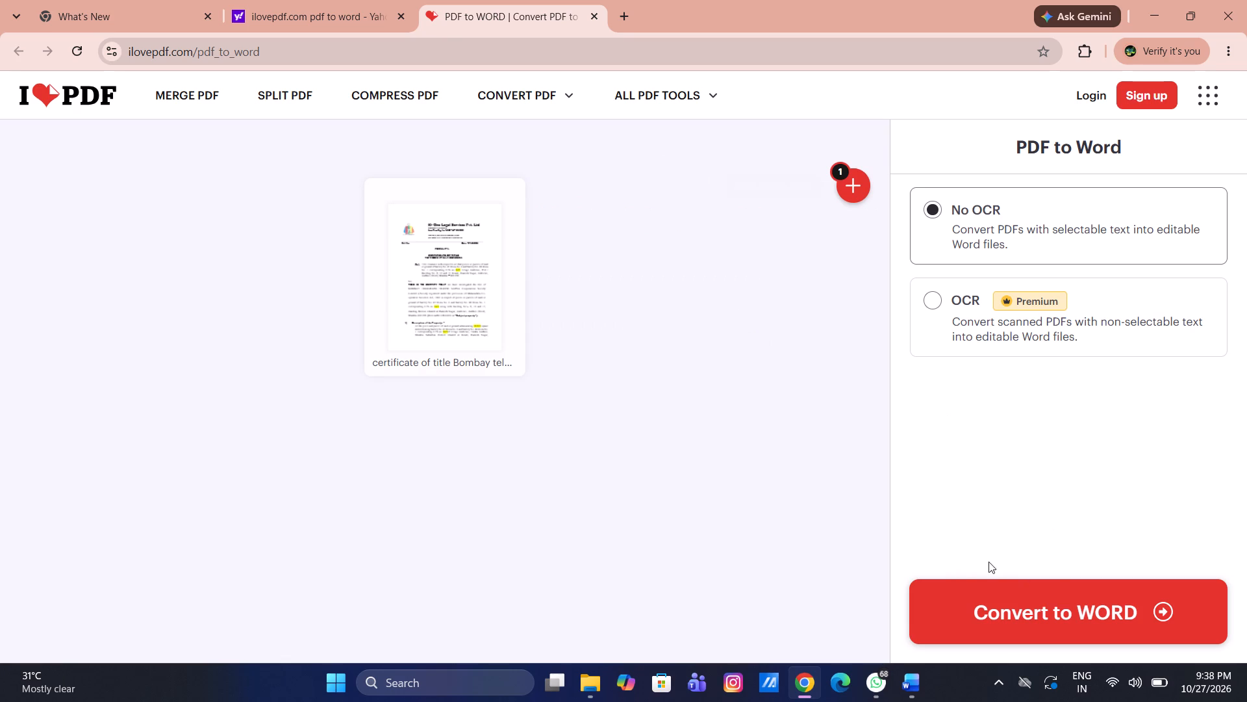
Convert the Bombay telegraph certificate PDF to Word without OCR and download the converted document.
{"action": "left_click", "coordinate": [1031, 608]}
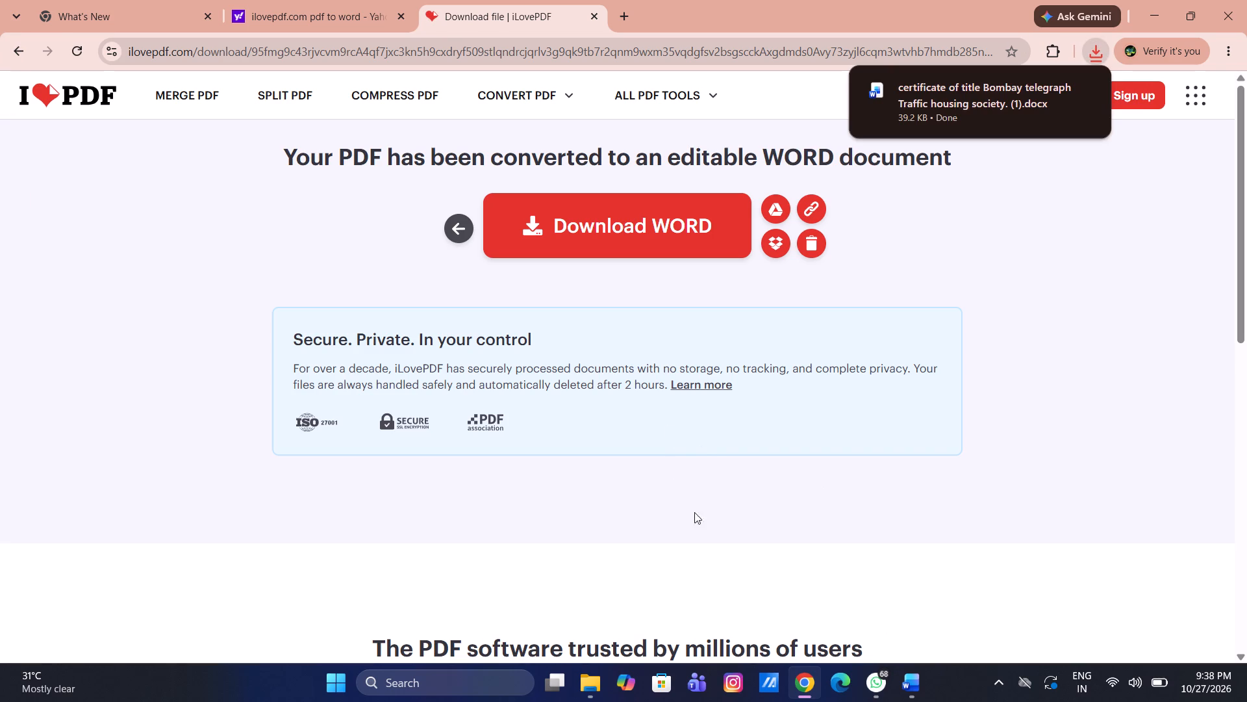
{"action": "left_click", "coordinate": [611, 248]}
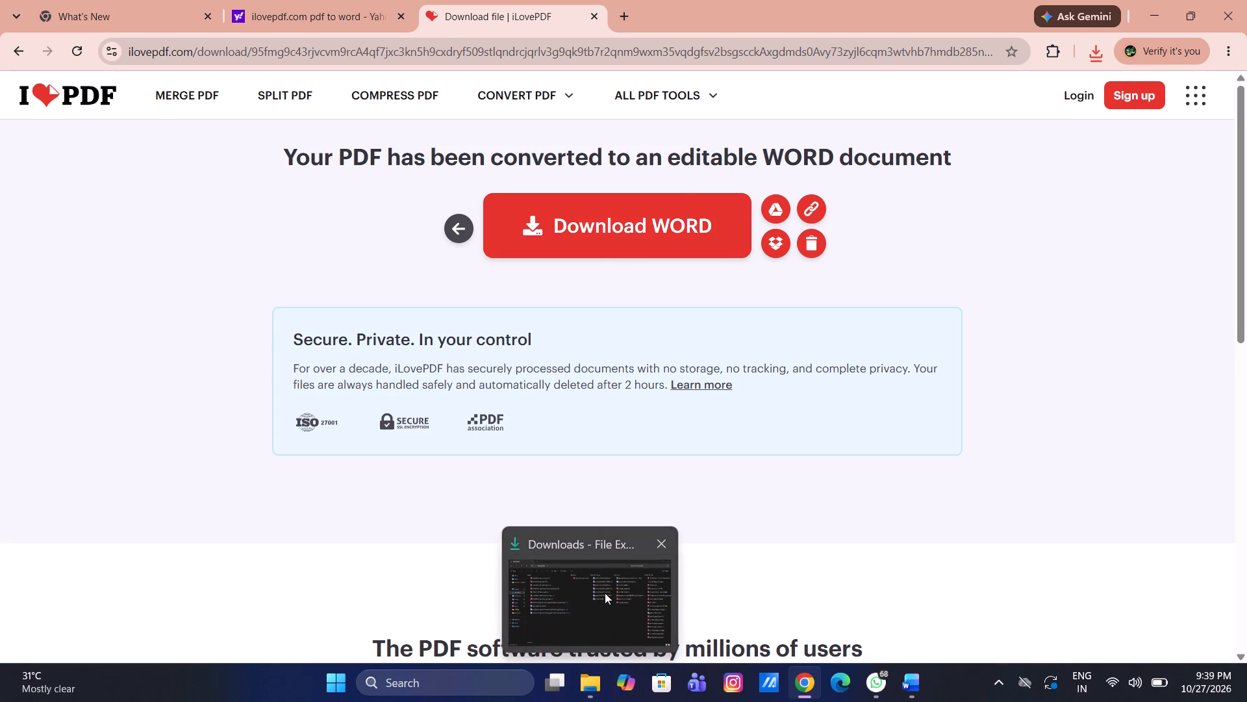
Check the Downloads folder for the converted certificate, download the Word document once more, and check the folder again.
{"action": "left_click", "coordinate": [604, 590]}
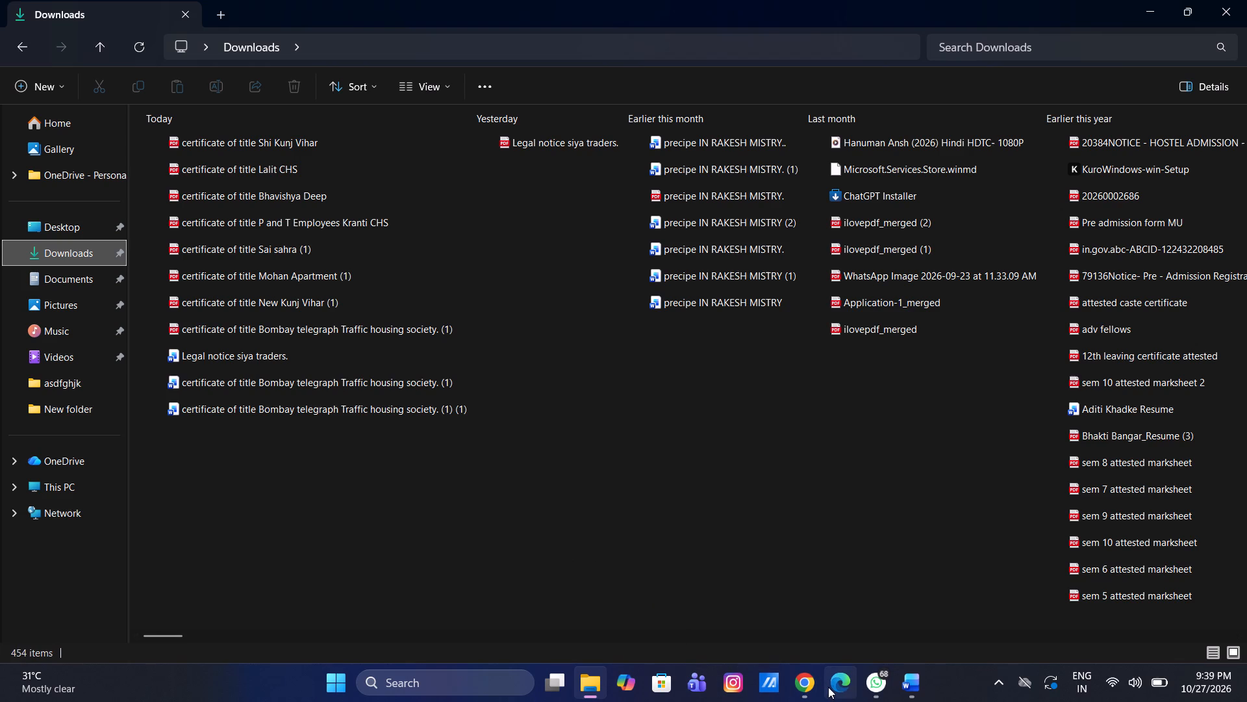
{"action": "left_click", "coordinate": [803, 617]}
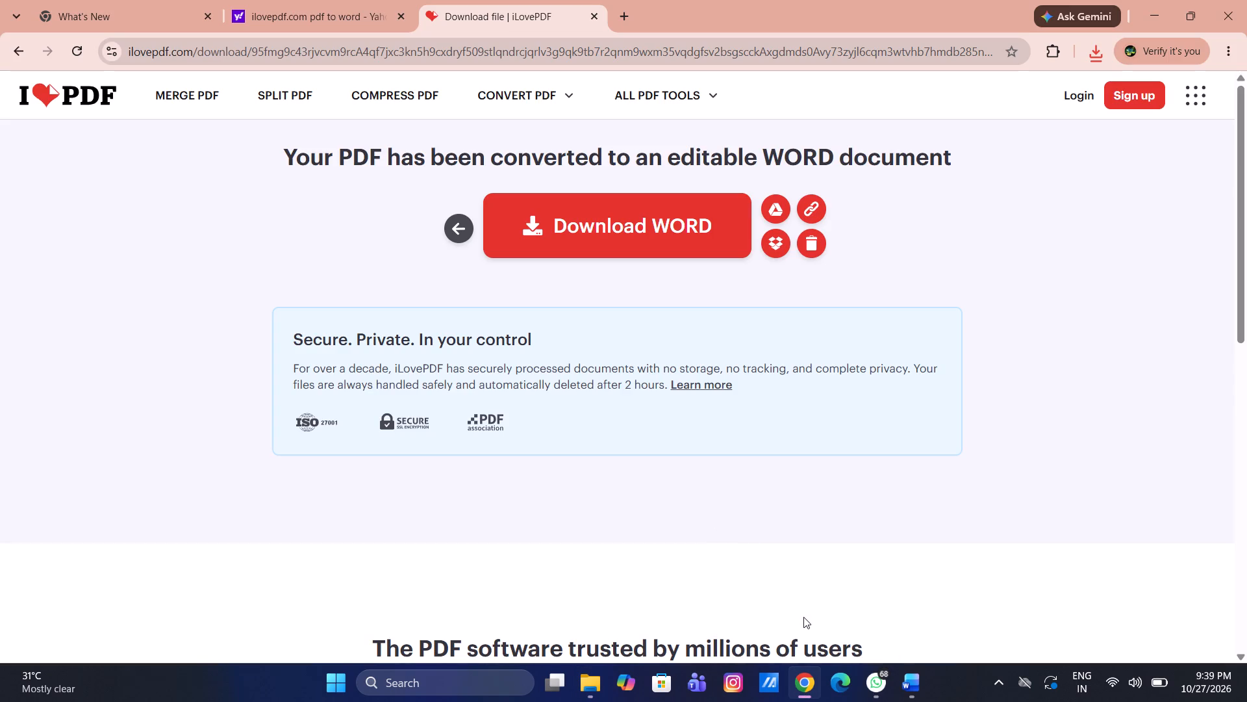
{"action": "scroll", "coordinate": [617, 273], "scroll_direction": "up", "scroll_amount": 5}
{"action": "left_click", "coordinate": [642, 239]}
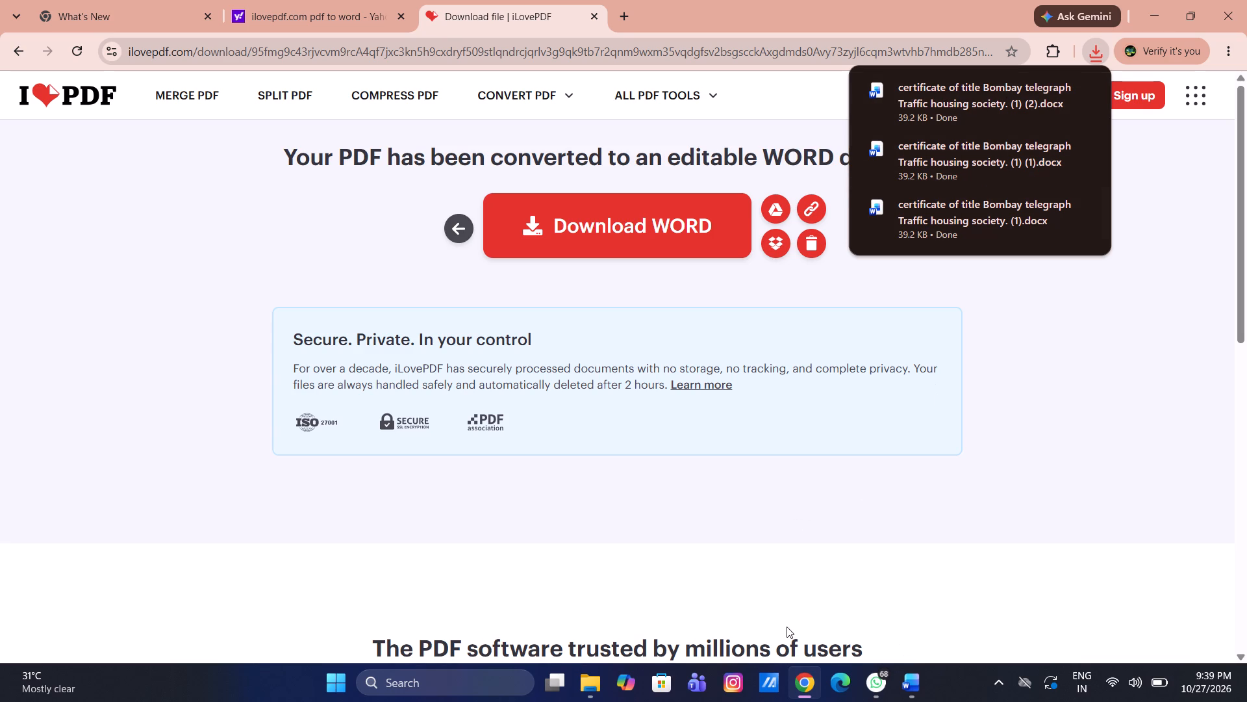
{"action": "left_click", "coordinate": [589, 601]}
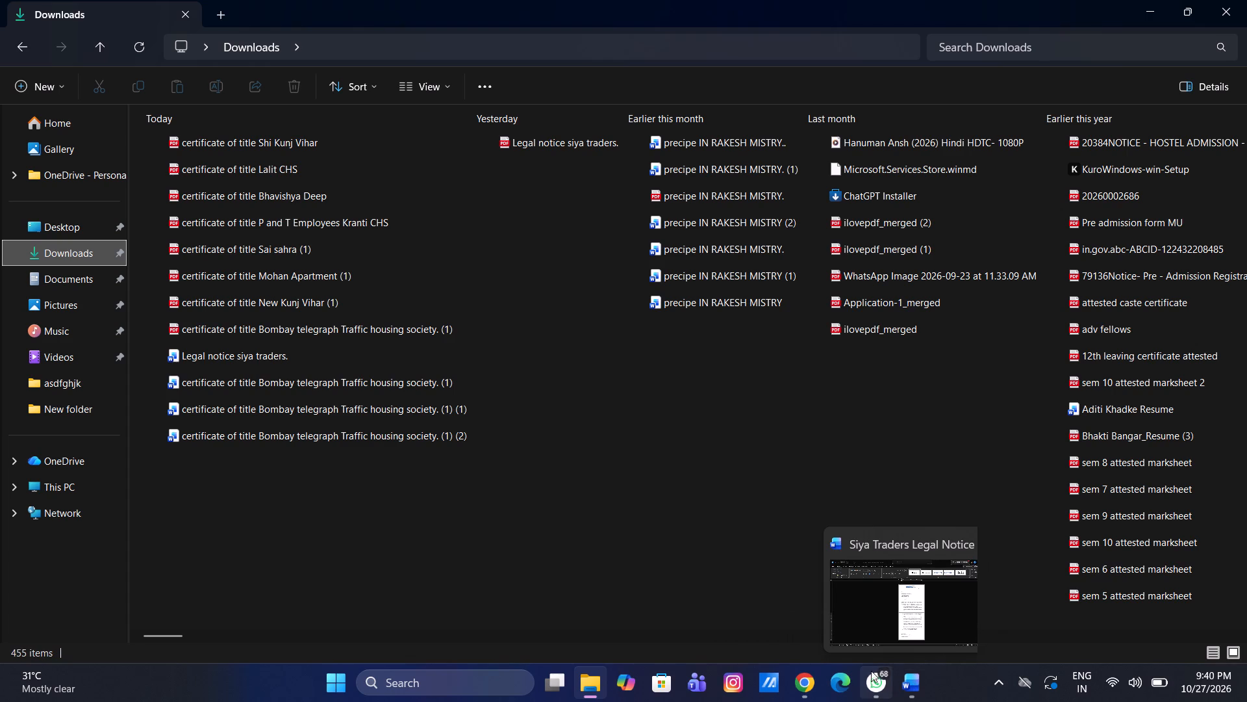
Open the newest downloaded Bombay telegraph certificate, copy (1) (2), in Word and enable editing.
{"action": "left_click", "coordinate": [800, 619]}
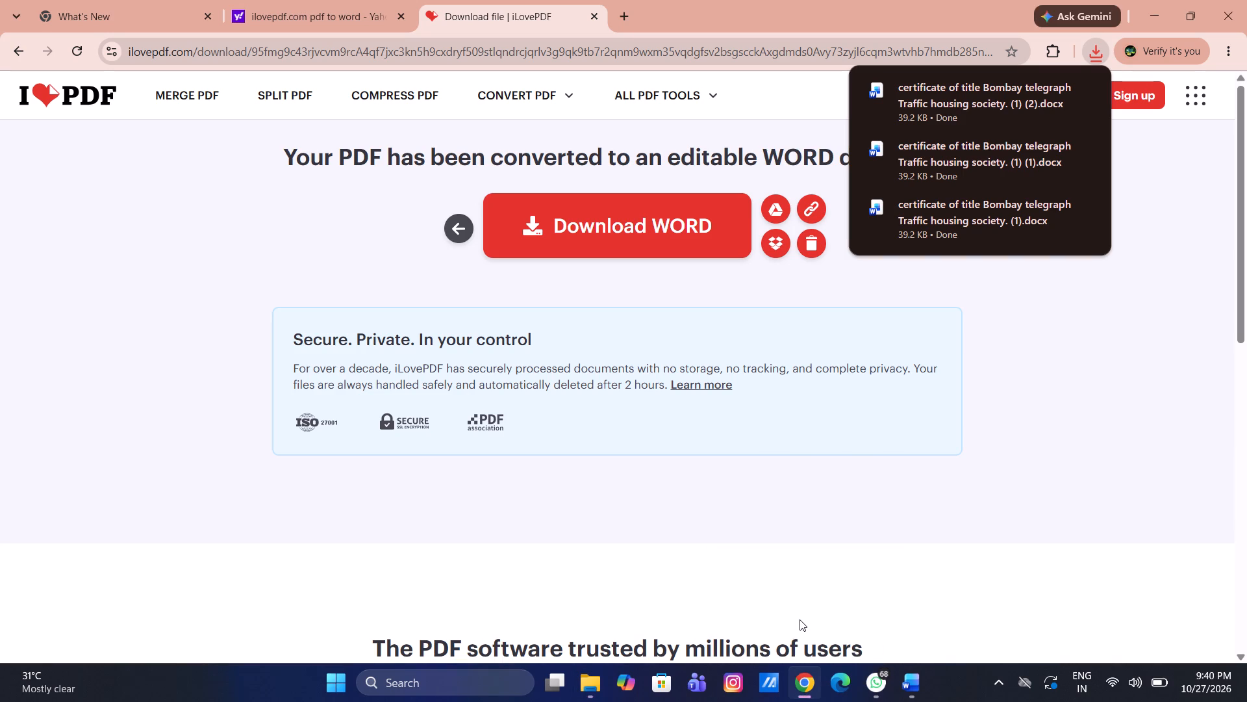
{"action": "double_click", "coordinate": [933, 101]}
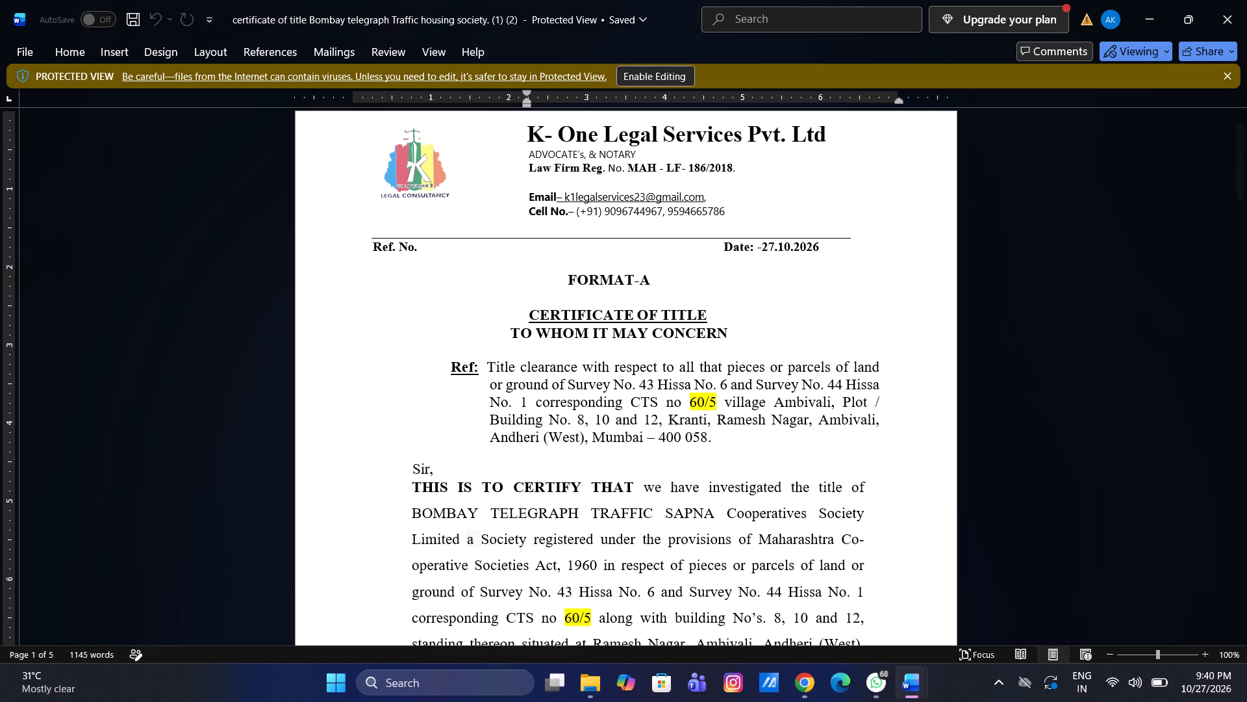
{"action": "left_click_drag", "start_coordinate": [689, 399], "coordinate": [714, 398]}
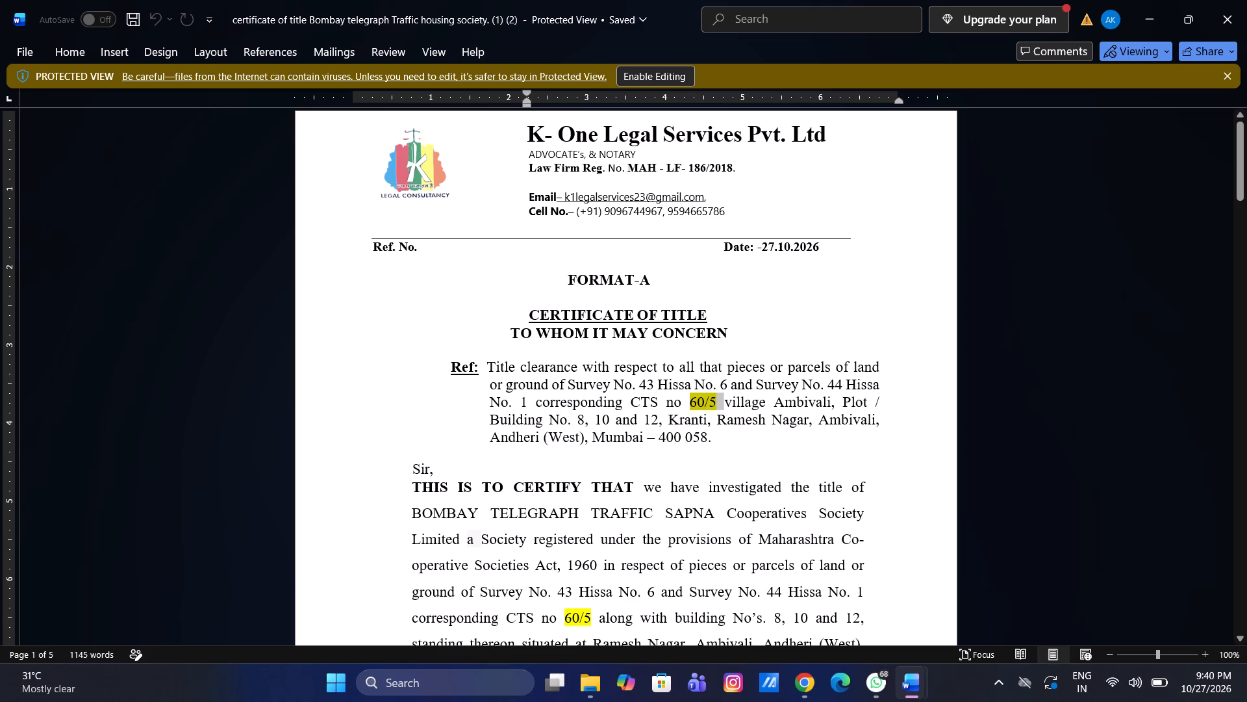
{"action": "left_click_drag", "start_coordinate": [714, 398], "coordinate": [712, 395]}
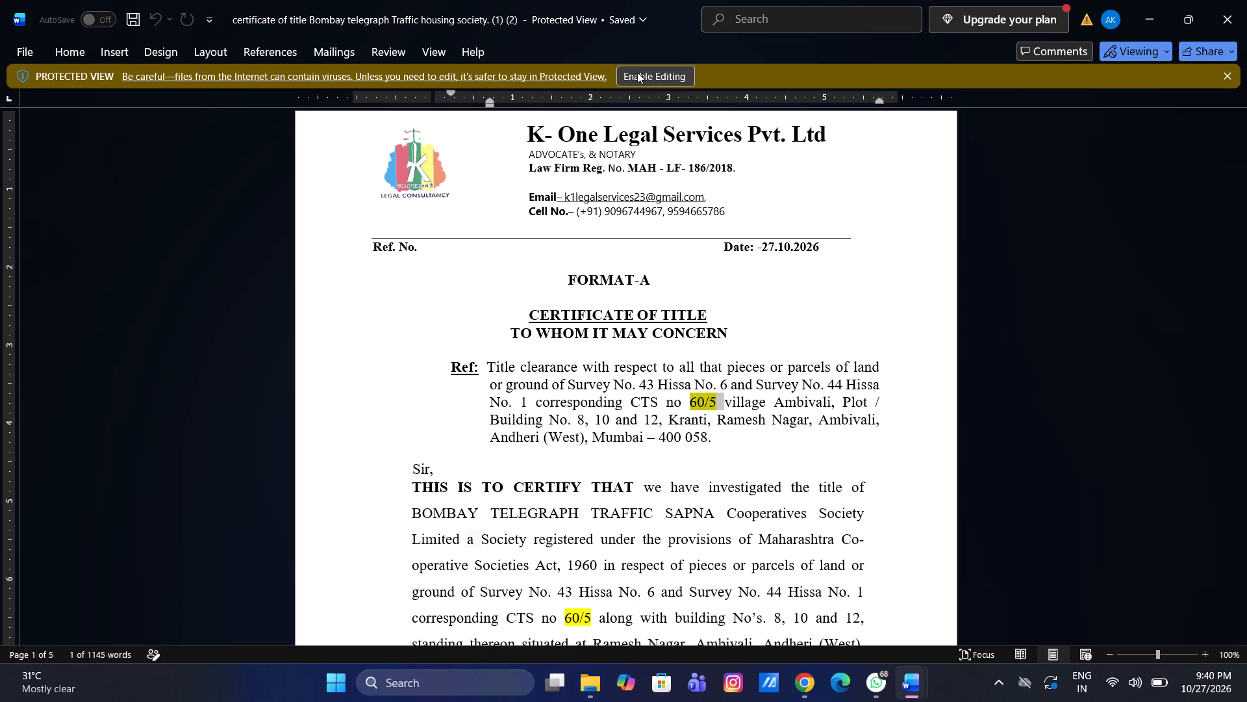
{"action": "left_click", "coordinate": [645, 70]}
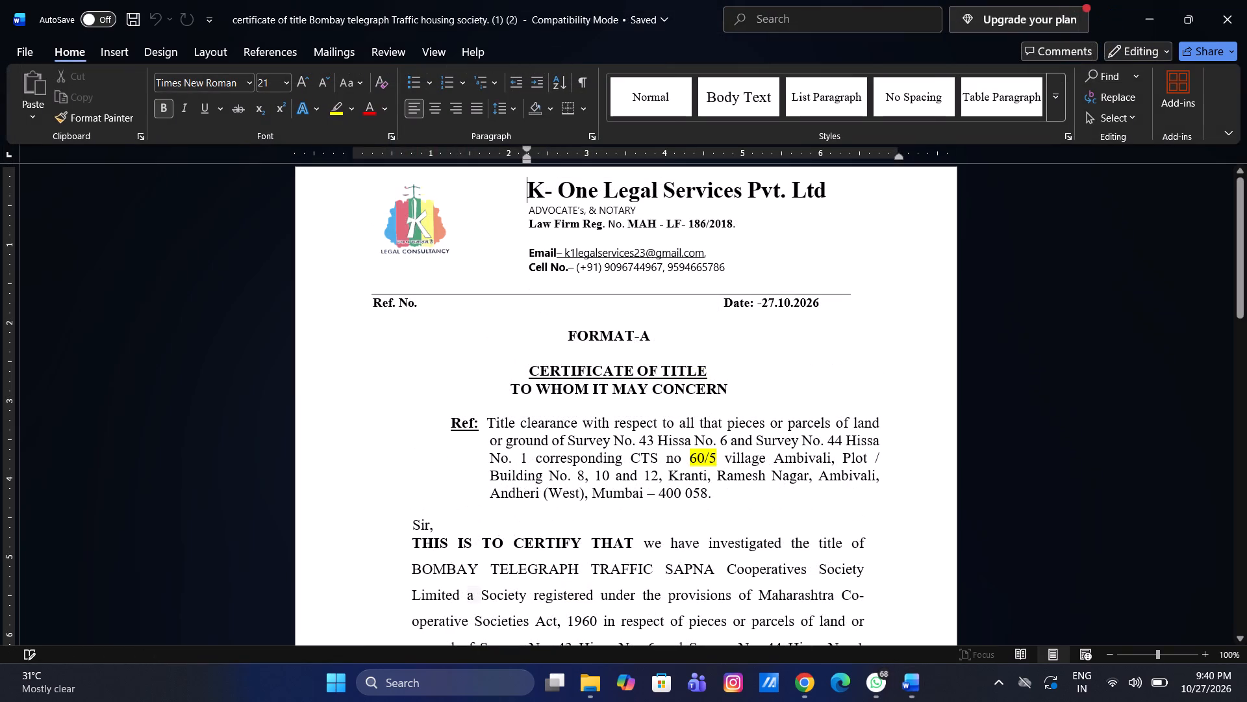
{"action": "left_click_drag", "start_coordinate": [692, 457], "coordinate": [714, 460]}
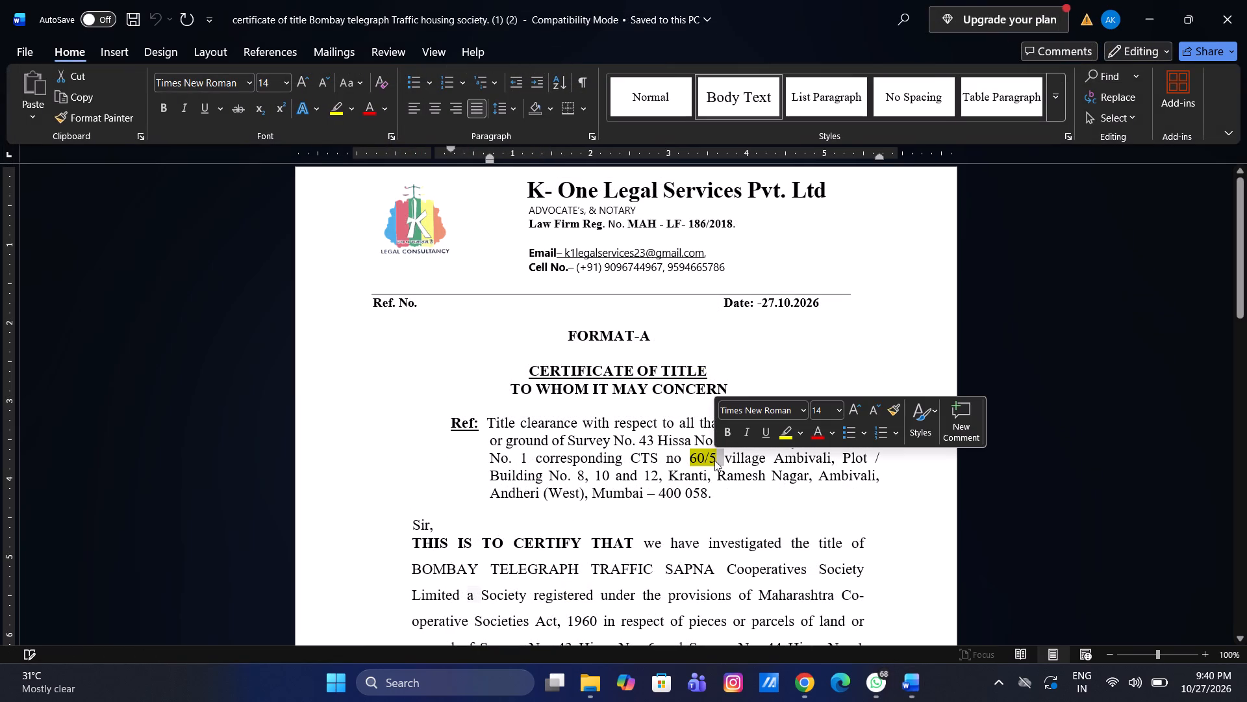
{"action": "left_click", "coordinate": [787, 439]}
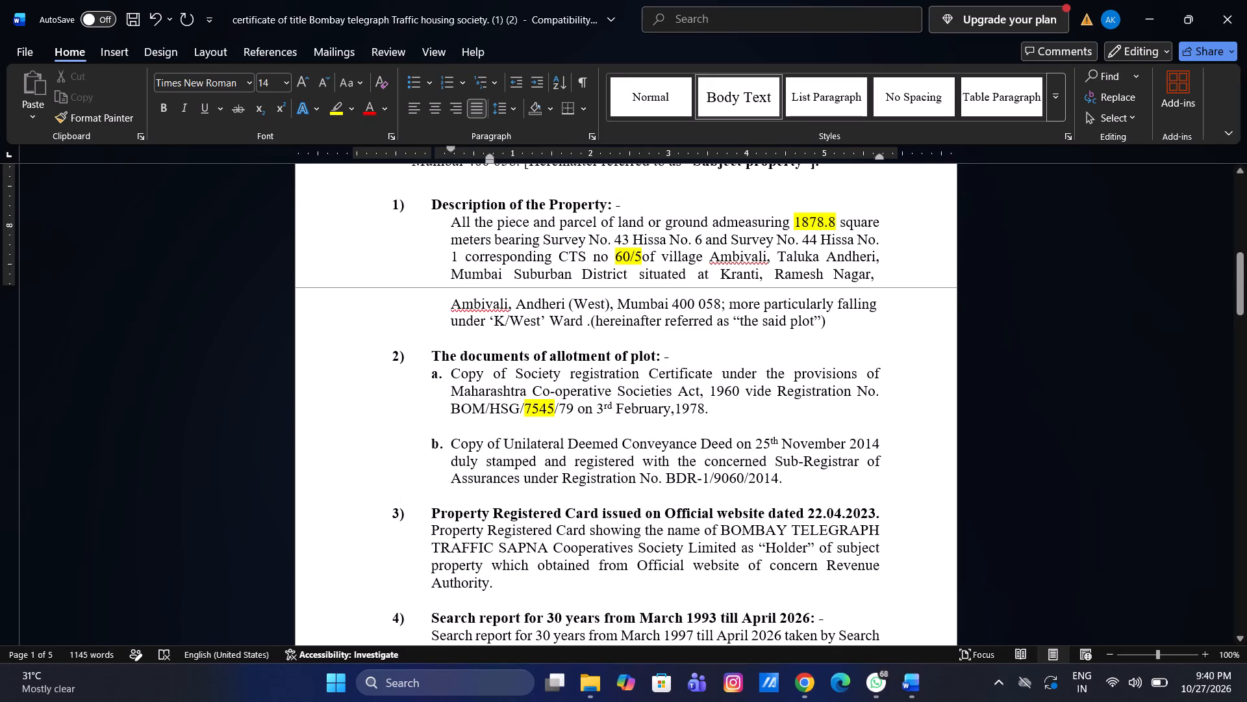
Remove the yellow highlight from "7545/79 on 3rd February,1978" in item 3 of the title flow, beside Annexure "A".
{"action": "scroll", "coordinate": [603, 398], "scroll_direction": "up", "scroll_amount": 1}
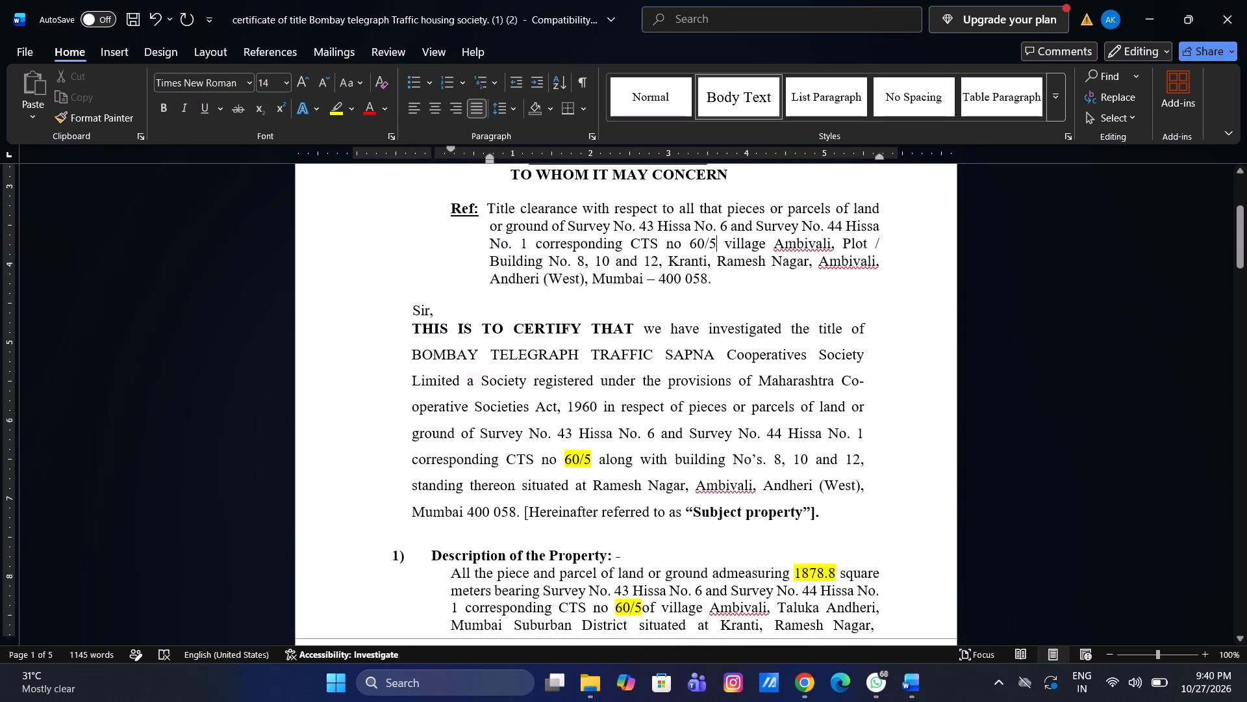
{"action": "scroll", "coordinate": [603, 398], "scroll_direction": "down", "scroll_amount": 2}
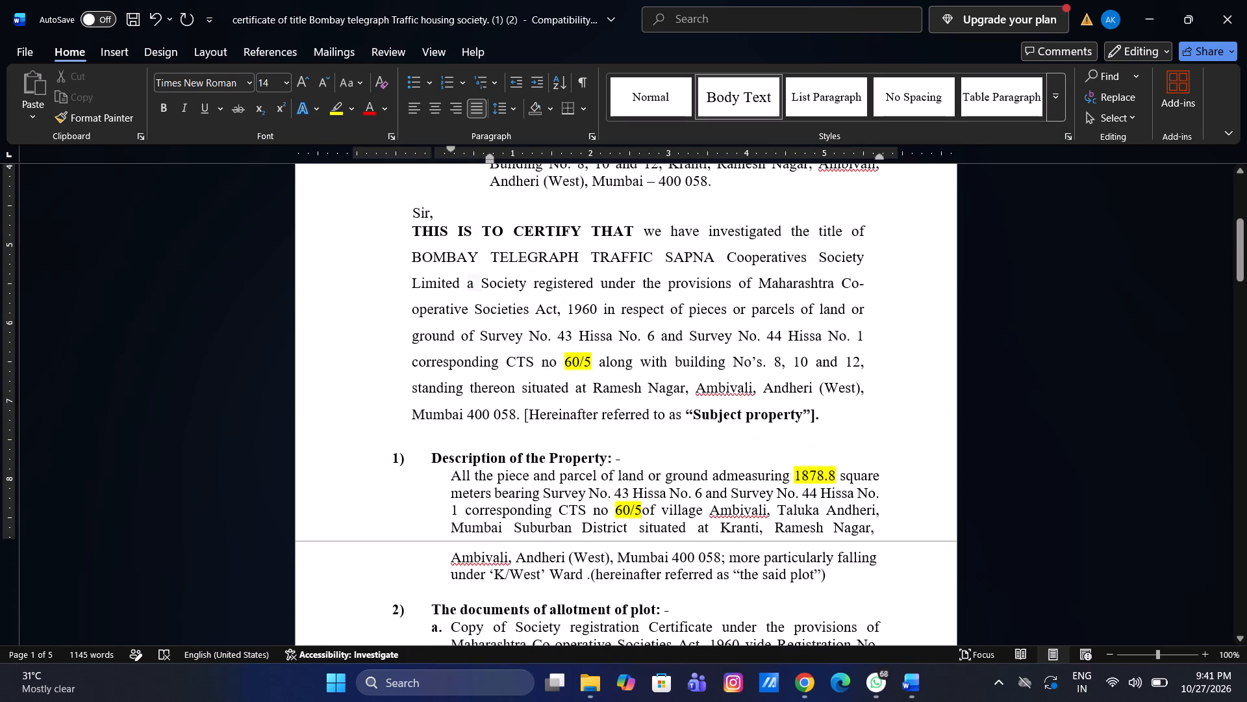
{"action": "scroll", "coordinate": [636, 396], "scroll_direction": "down", "scroll_amount": 1}
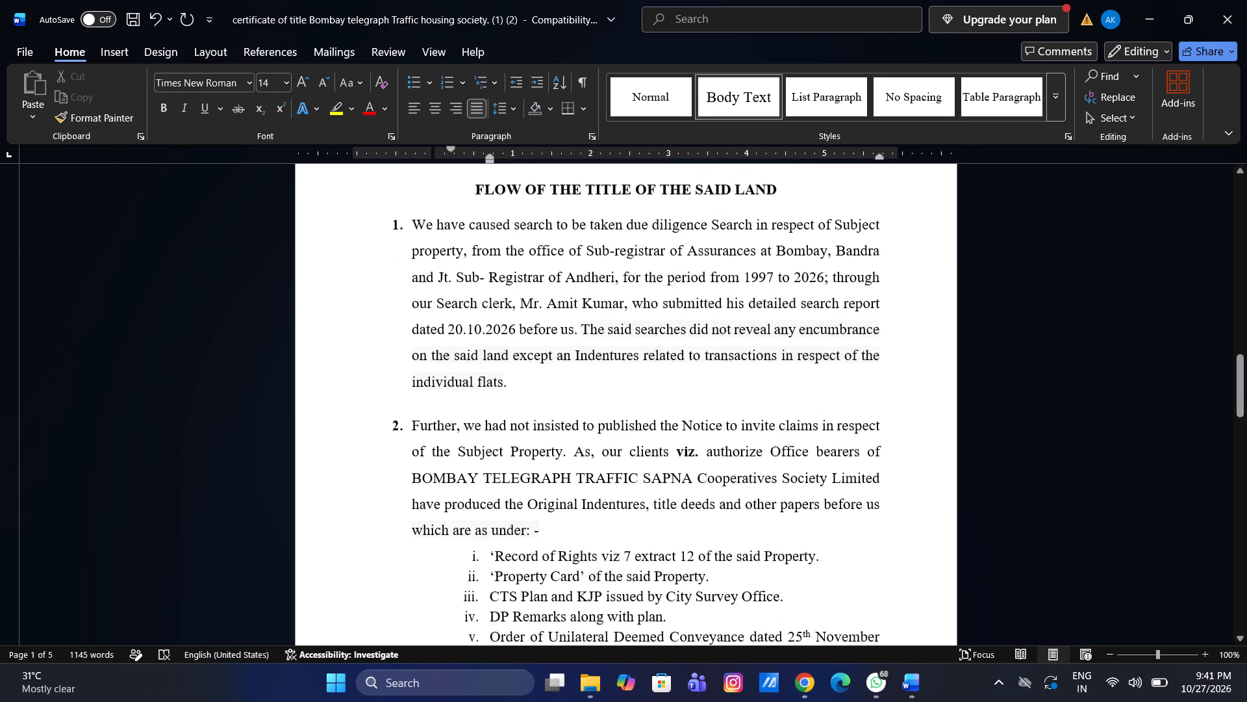
{"action": "scroll", "coordinate": [636, 396], "scroll_direction": "down", "scroll_amount": 1}
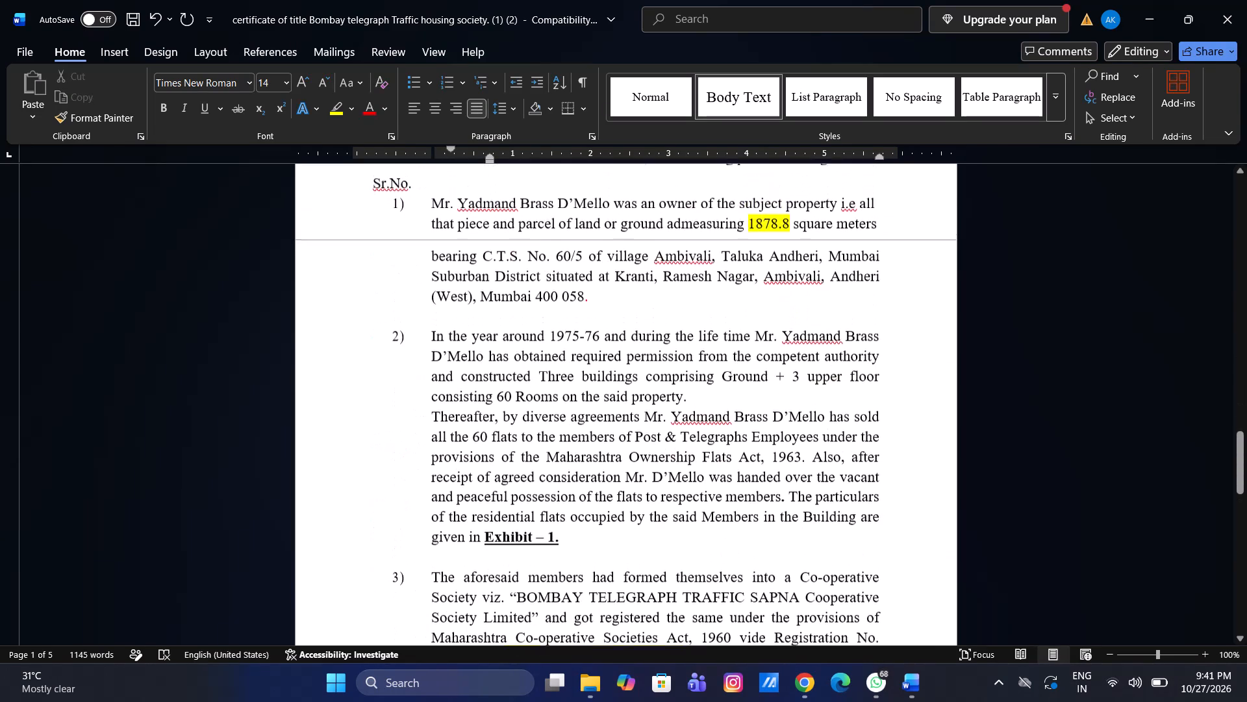
{"action": "scroll", "coordinate": [636, 396], "scroll_direction": "down", "scroll_amount": 1}
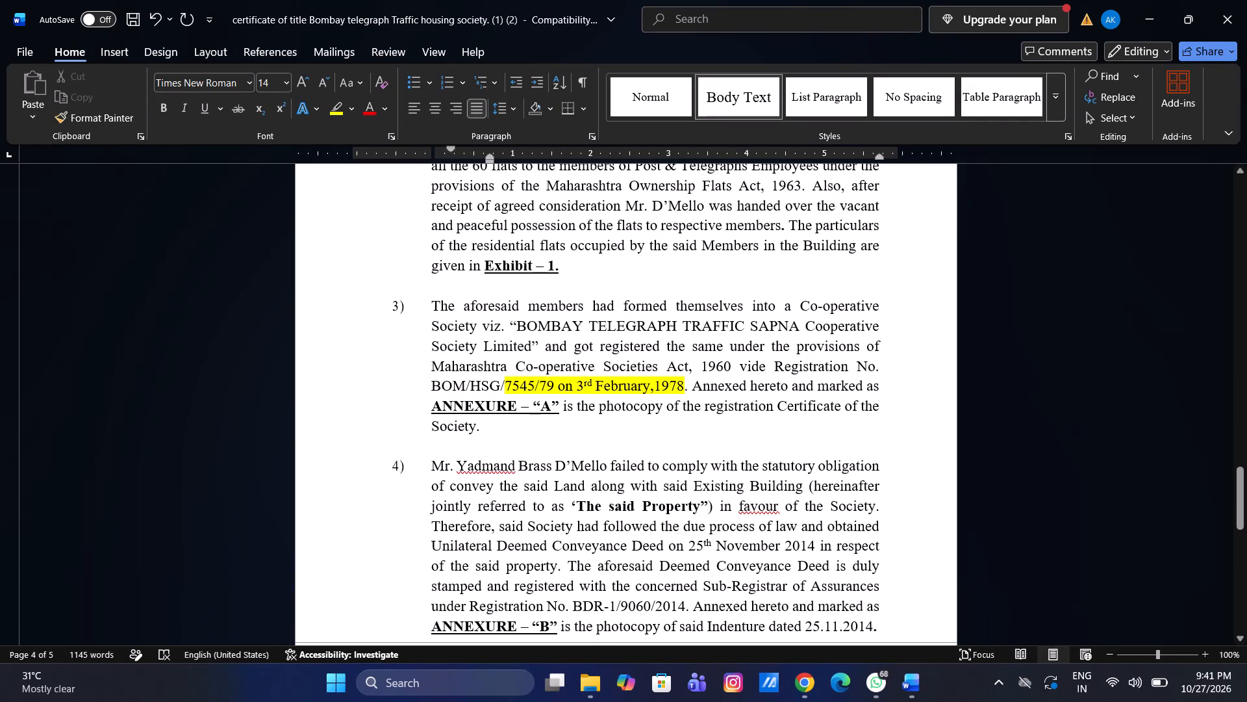
{"action": "left_click_drag", "start_coordinate": [503, 383], "coordinate": [681, 392]}
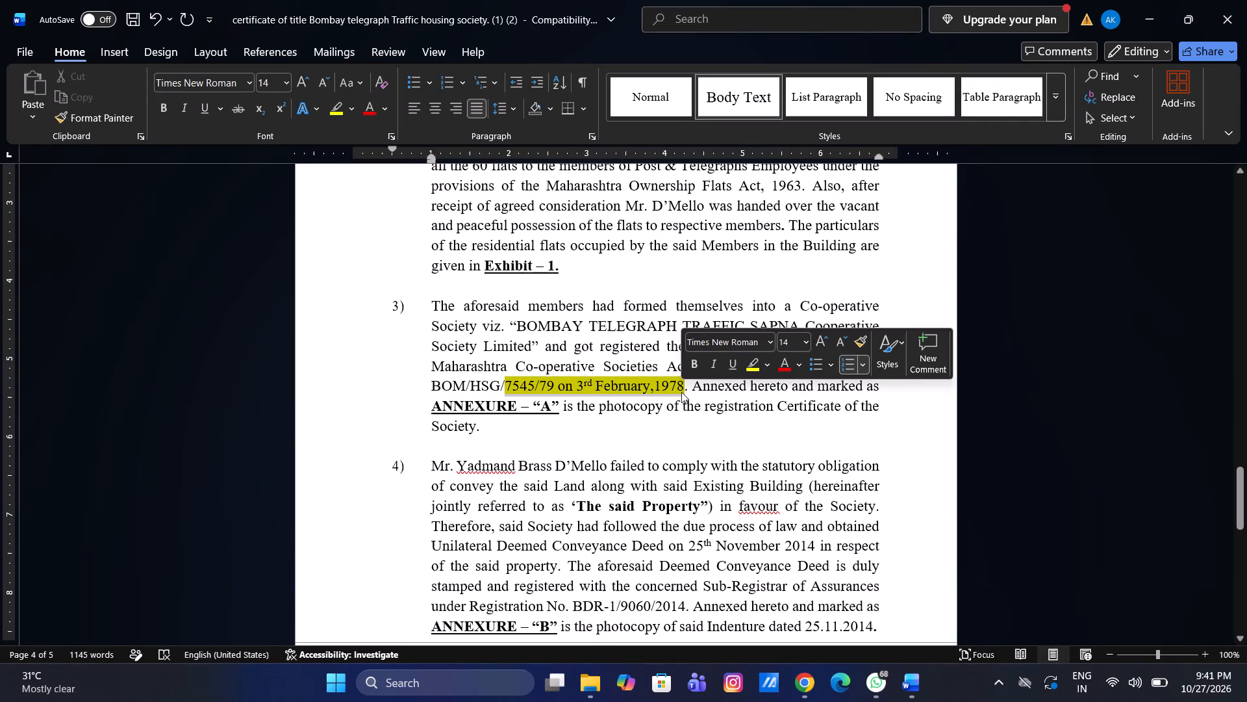
{"action": "left_click", "coordinate": [757, 366]}
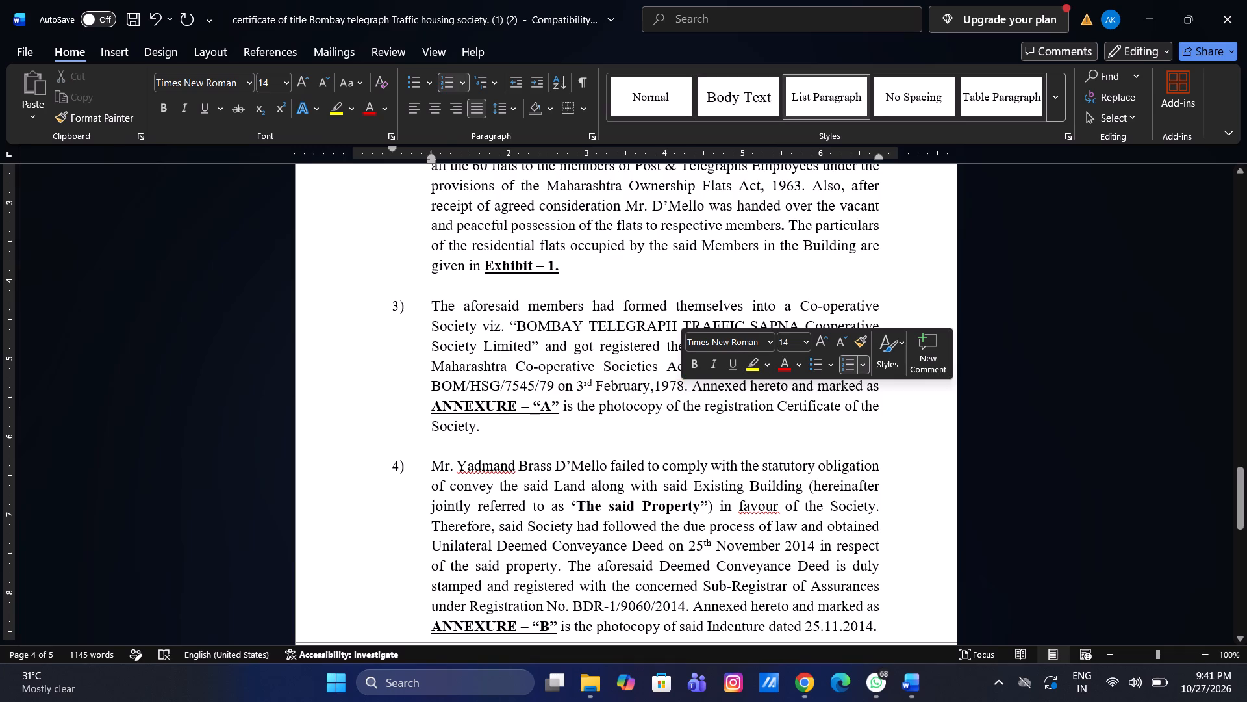
Remove the highlight from the flat count 60 in item 6 on the last page.
{"action": "scroll", "coordinate": [646, 493], "scroll_direction": "down", "scroll_amount": 1}
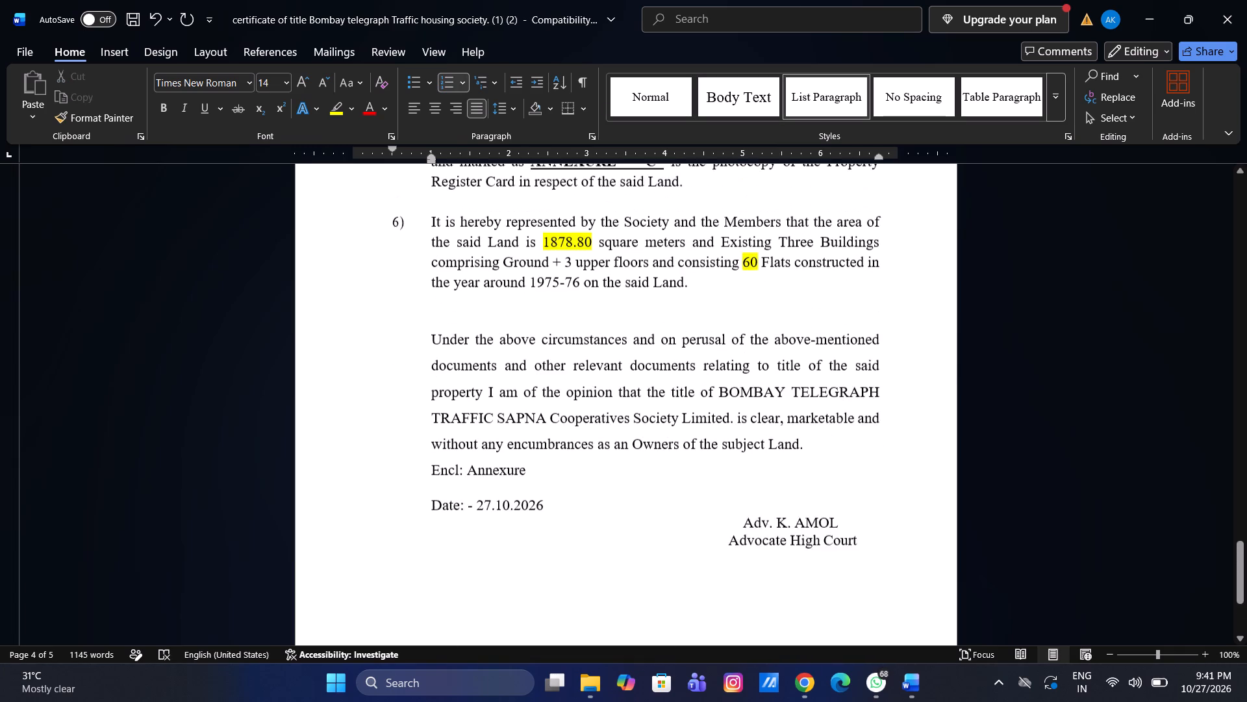
{"action": "scroll", "coordinate": [646, 493], "scroll_direction": "down", "scroll_amount": 1}
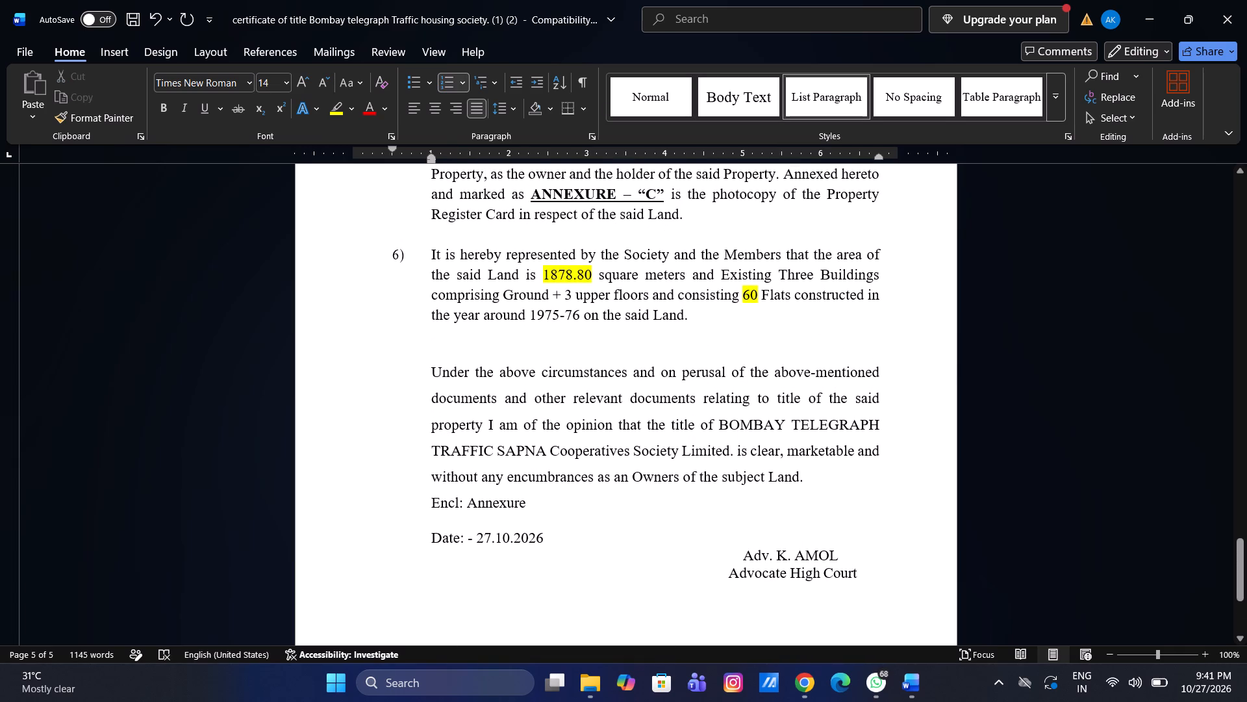
{"action": "left_click_drag", "start_coordinate": [743, 294], "coordinate": [762, 292]}
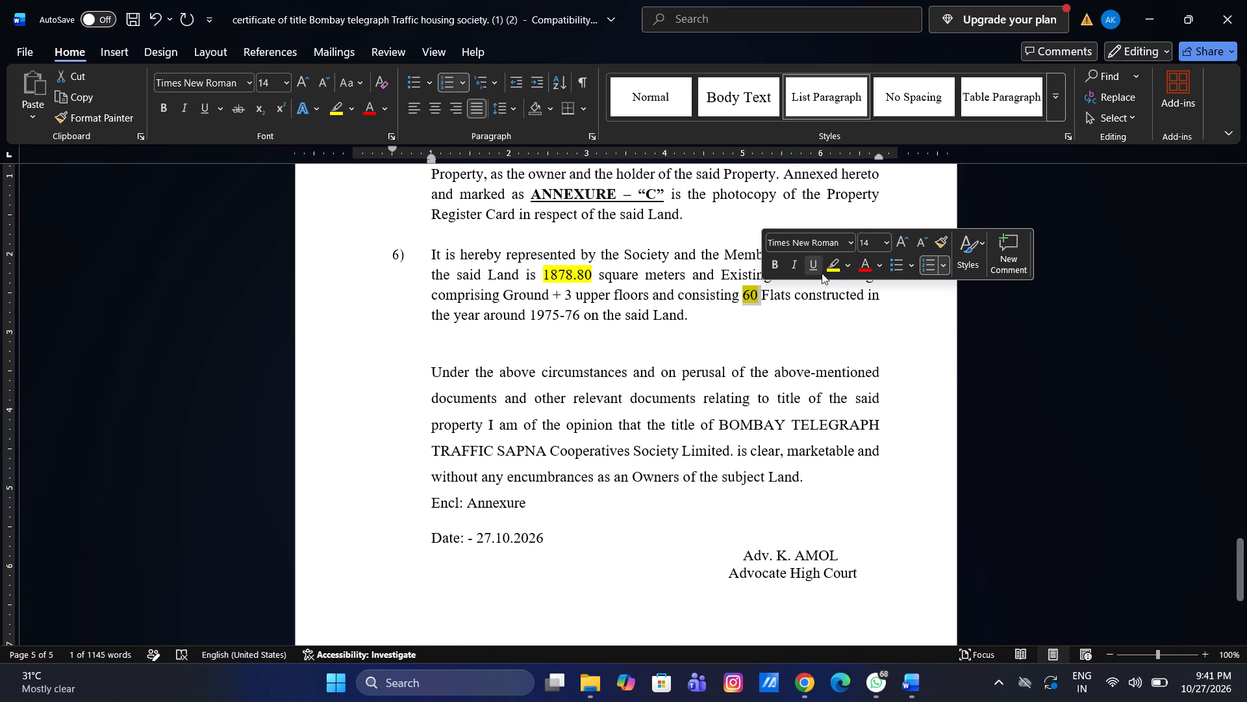
{"action": "left_click", "coordinate": [827, 266]}
{"action": "left_click", "coordinate": [732, 300]}
Remove the highlight from 7334 in the Deemed Conveyance registration number, point vi of the list of produced documents.
{"action": "scroll", "coordinate": [732, 300], "scroll_direction": "up", "scroll_amount": 1}
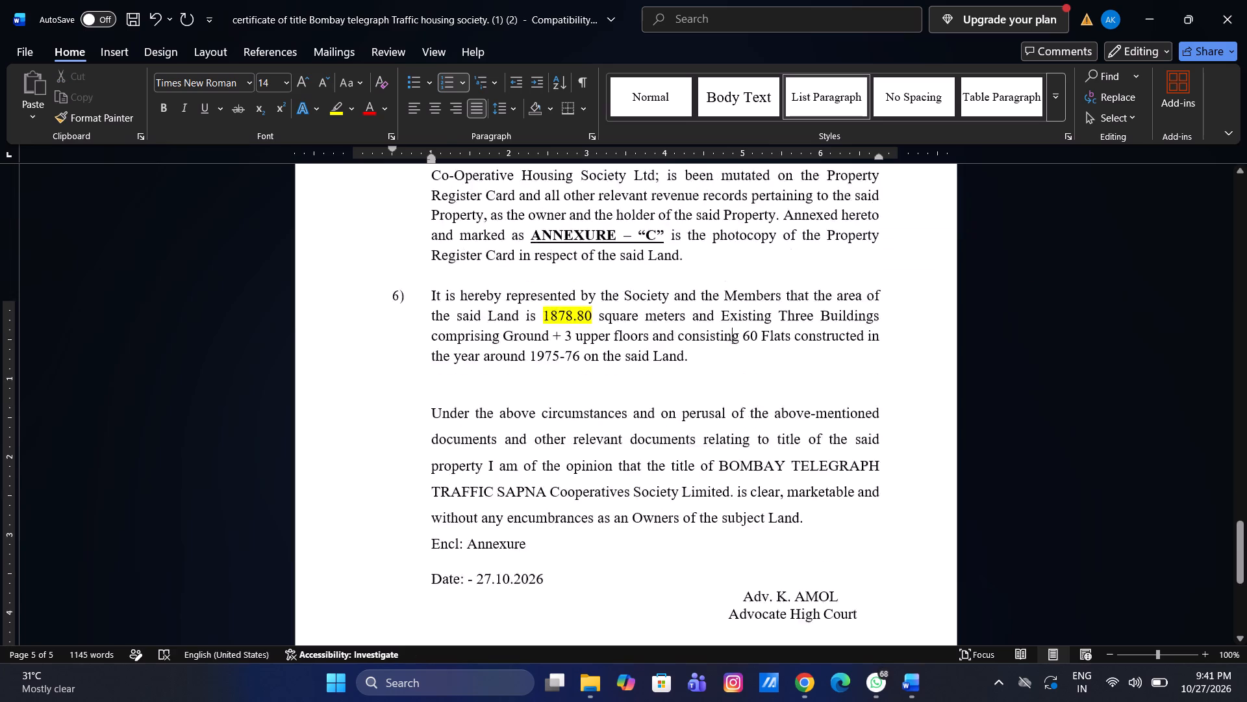
{"action": "scroll", "coordinate": [732, 300], "scroll_direction": "up", "scroll_amount": 1}
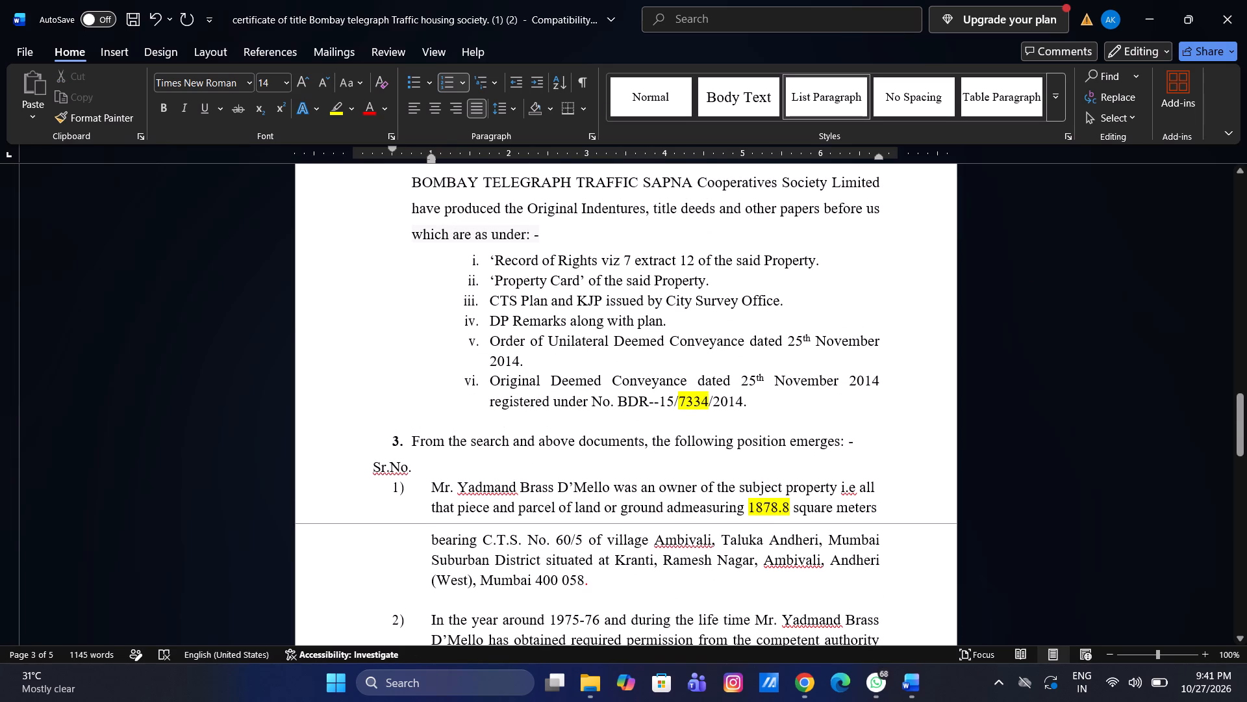
{"action": "left_click_drag", "start_coordinate": [678, 404], "coordinate": [705, 409]}
{"action": "left_click_drag", "start_coordinate": [705, 409], "coordinate": [707, 408]}
{"action": "left_click", "coordinate": [777, 387]}
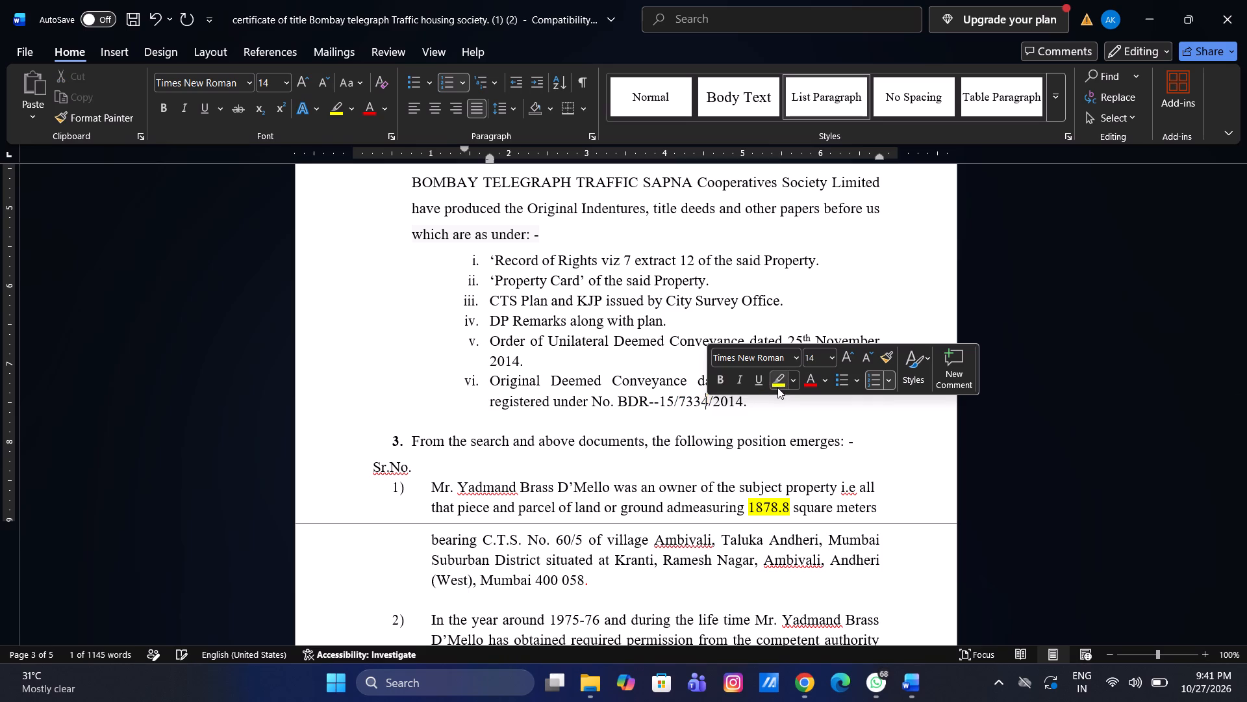
Clear the highlight from 7545 in the society registration number BOM/HSG/7545/79 under "The documents of allotment of plot".
{"action": "scroll", "coordinate": [651, 431], "scroll_direction": "up", "scroll_amount": 1}
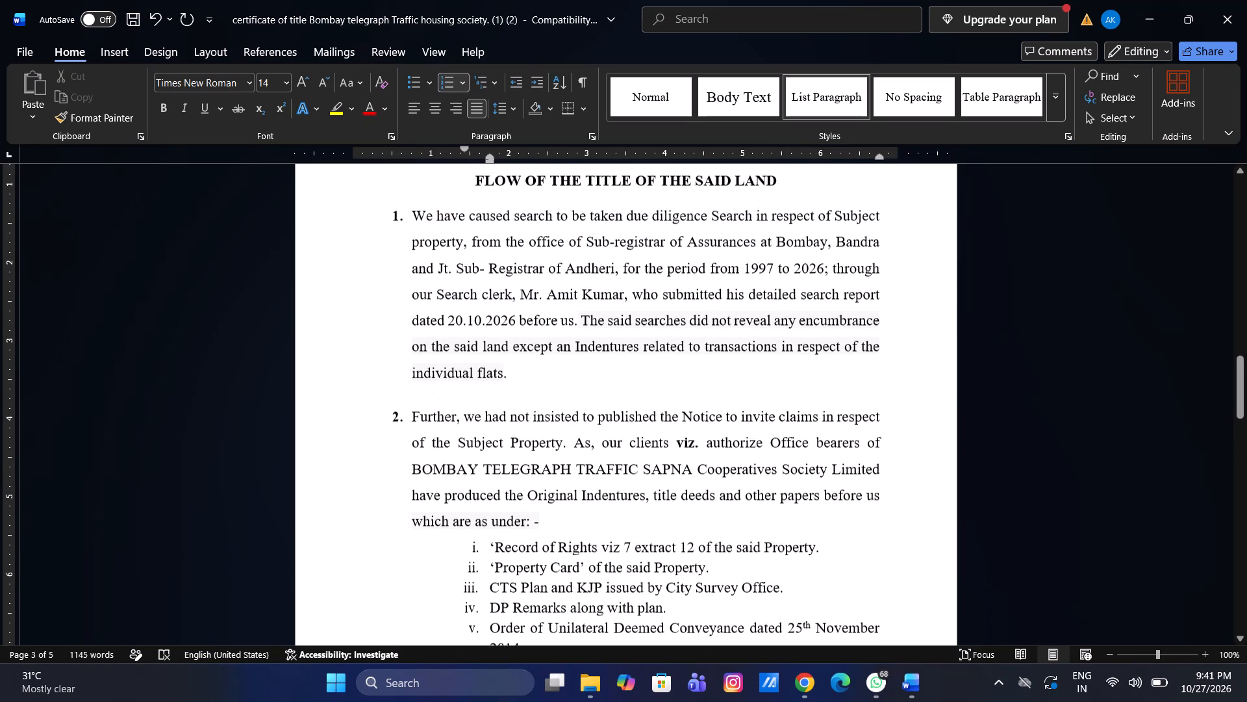
{"action": "scroll", "coordinate": [651, 431], "scroll_direction": "up", "scroll_amount": 1}
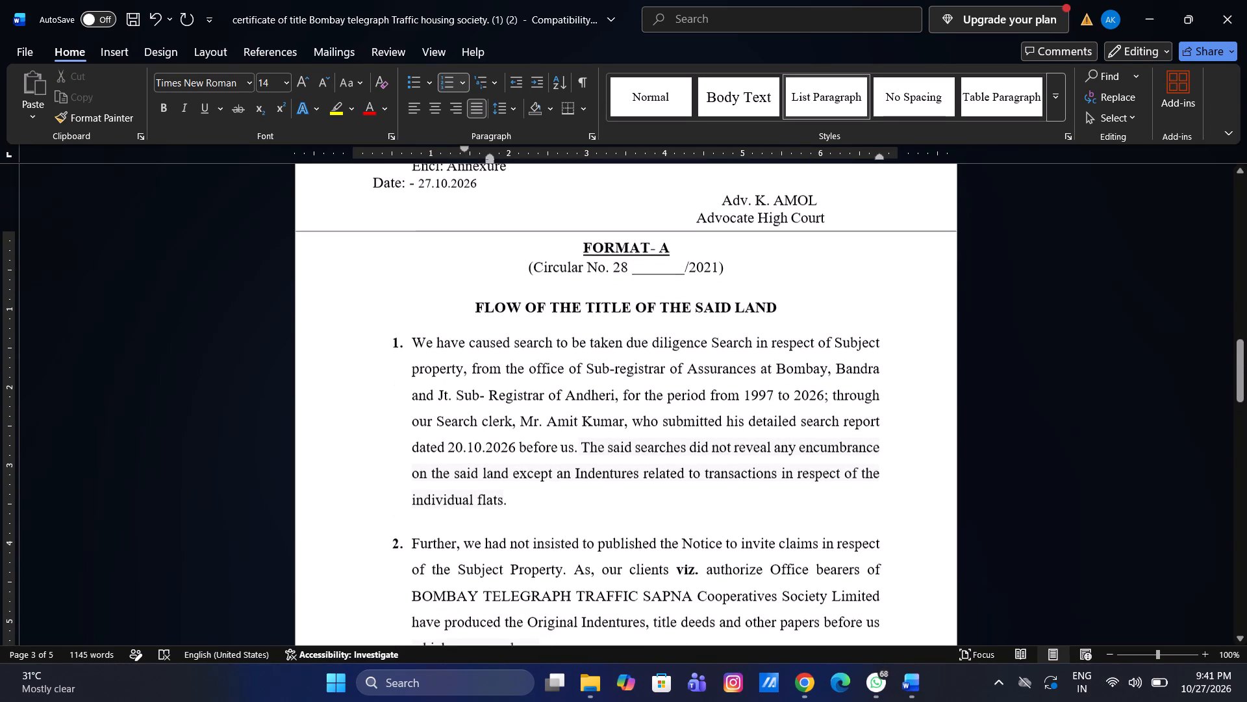
{"action": "scroll", "coordinate": [651, 431], "scroll_direction": "up", "scroll_amount": 2}
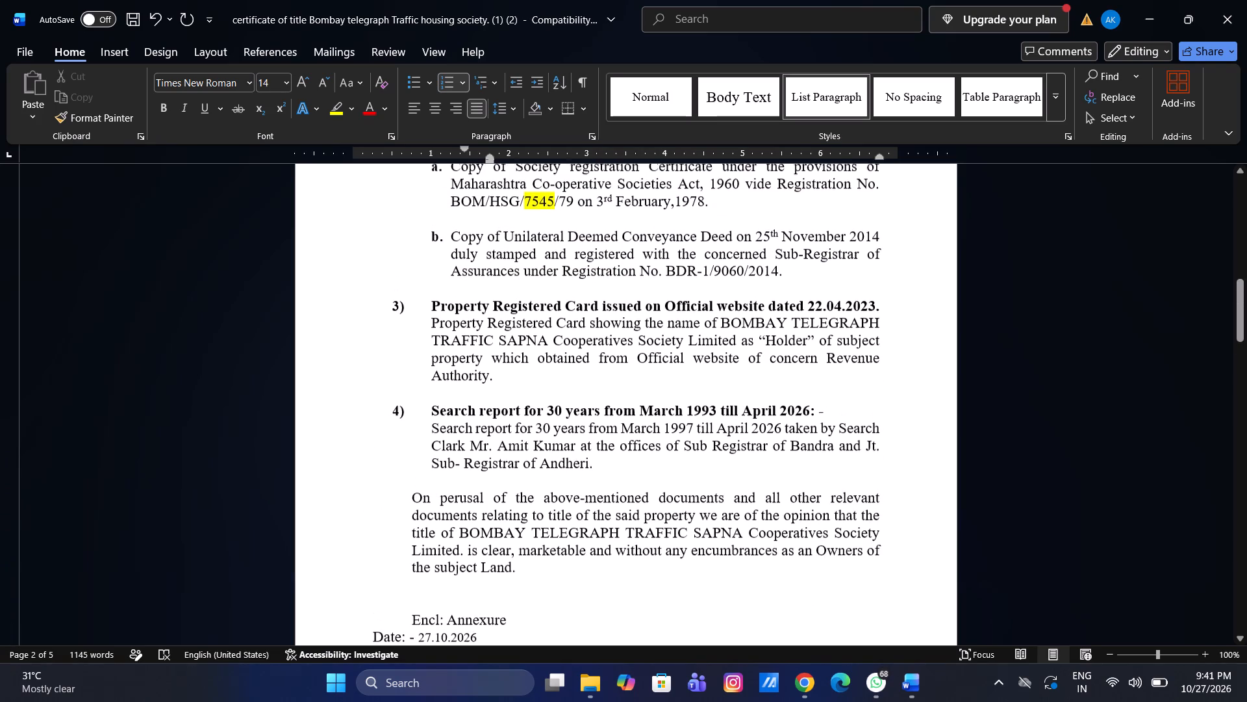
{"action": "scroll", "coordinate": [651, 431], "scroll_direction": "up", "scroll_amount": 2}
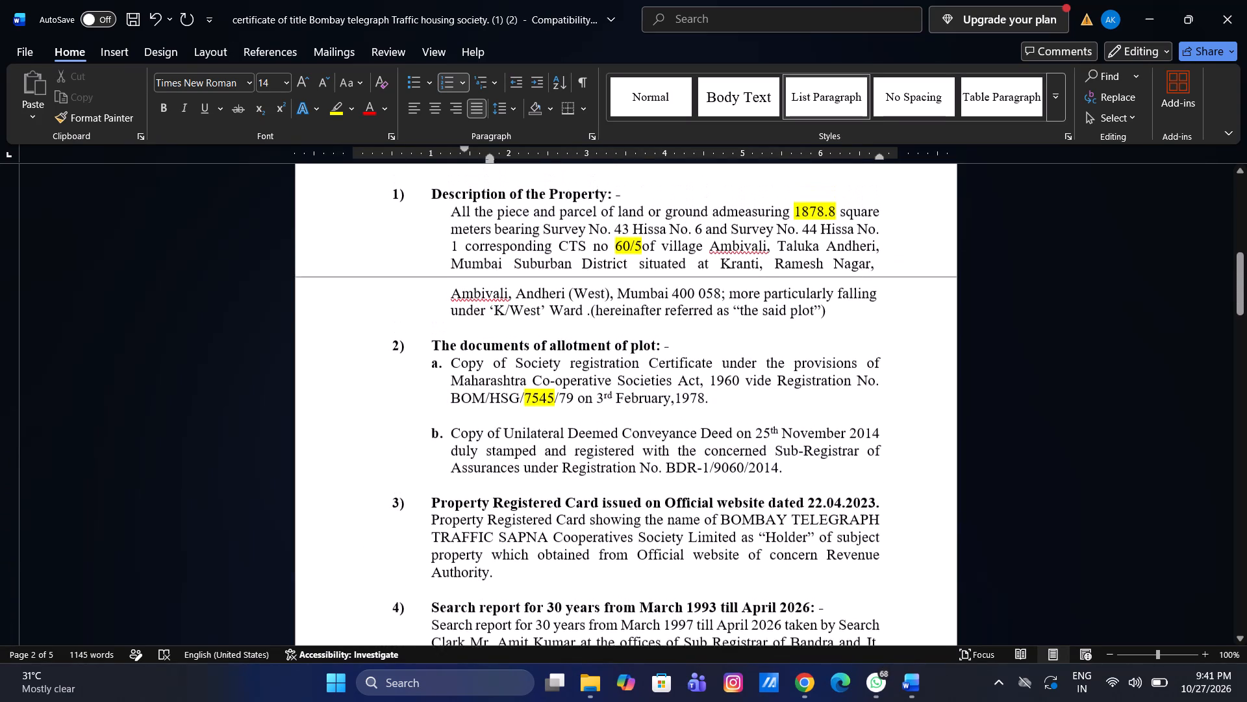
{"action": "scroll", "coordinate": [651, 431], "scroll_direction": "up", "scroll_amount": 1}
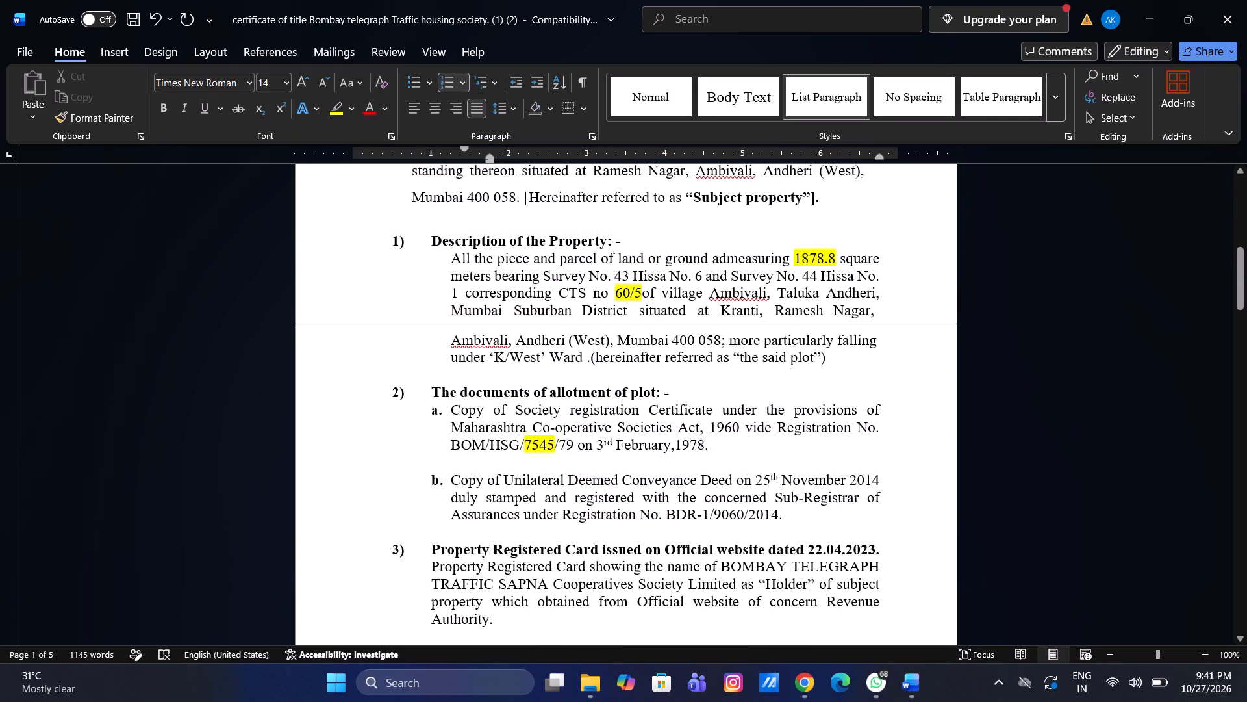
{"action": "left_click_drag", "start_coordinate": [516, 435], "coordinate": [549, 439]}
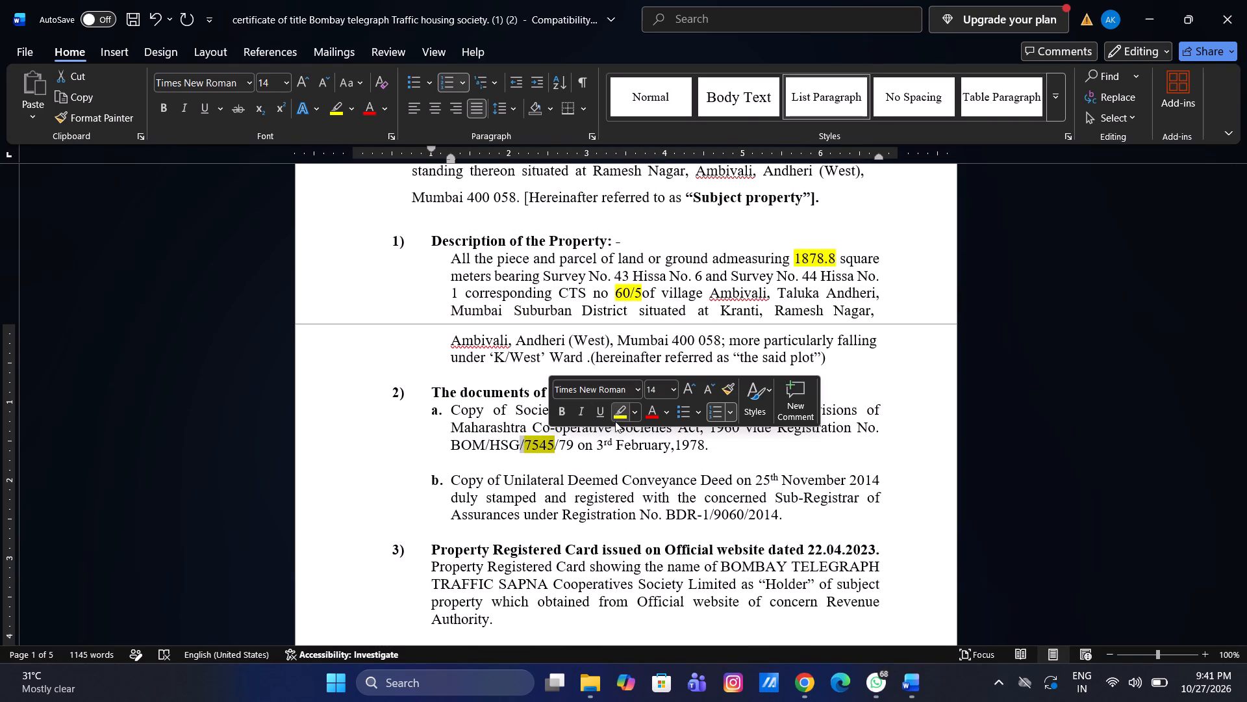
{"action": "left_click", "coordinate": [616, 417]}
{"action": "left_click", "coordinate": [616, 417]}
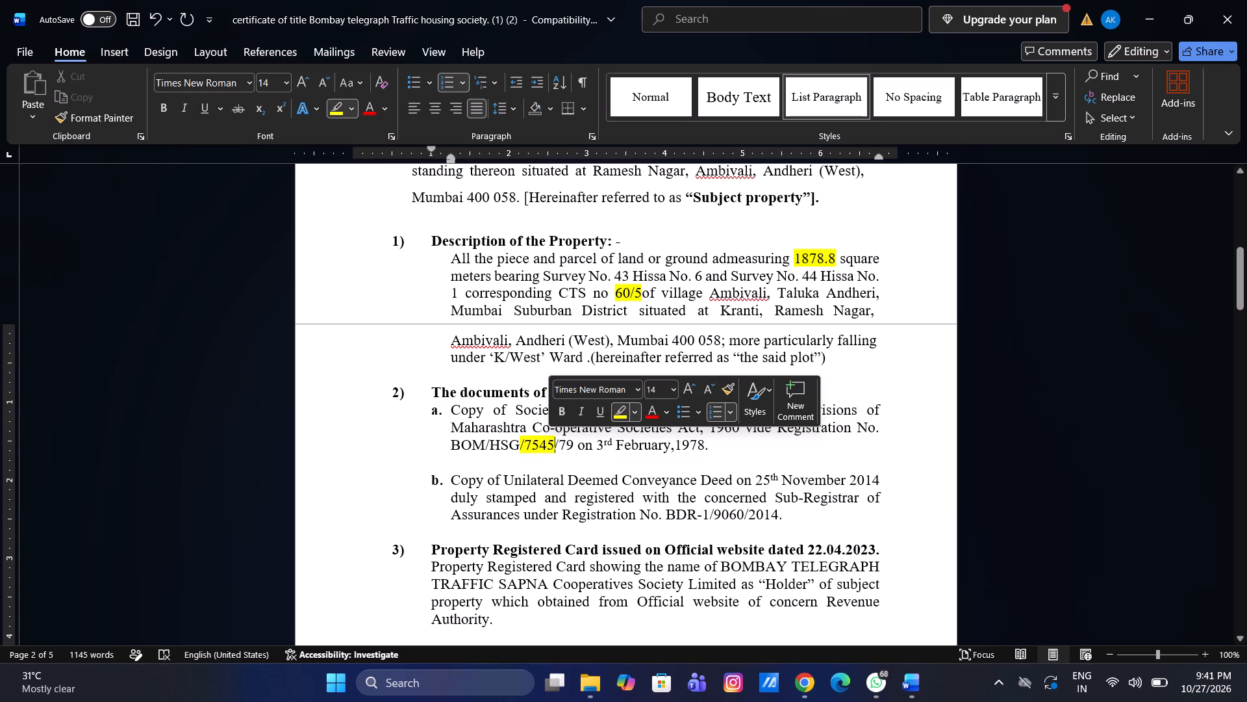
{"action": "left_click", "coordinate": [619, 417]}
{"action": "left_click_drag", "start_coordinate": [520, 445], "coordinate": [557, 448]}
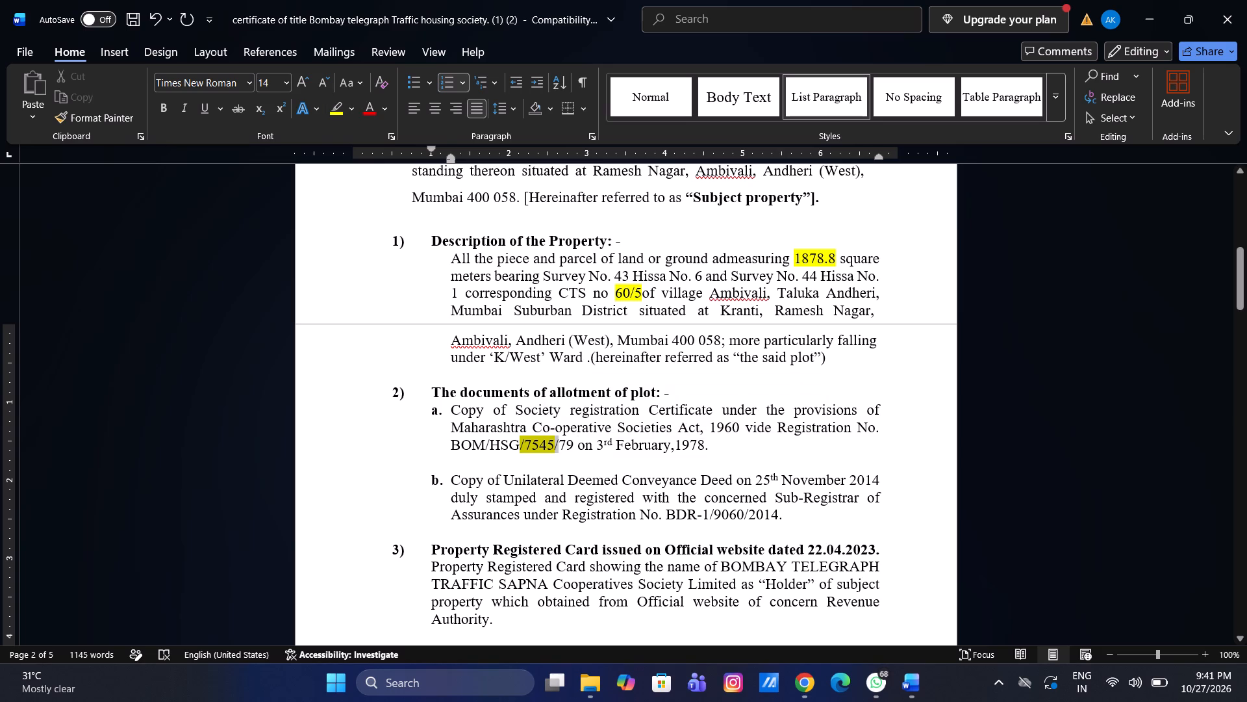
{"action": "left_click_drag", "start_coordinate": [557, 448], "coordinate": [553, 447]}
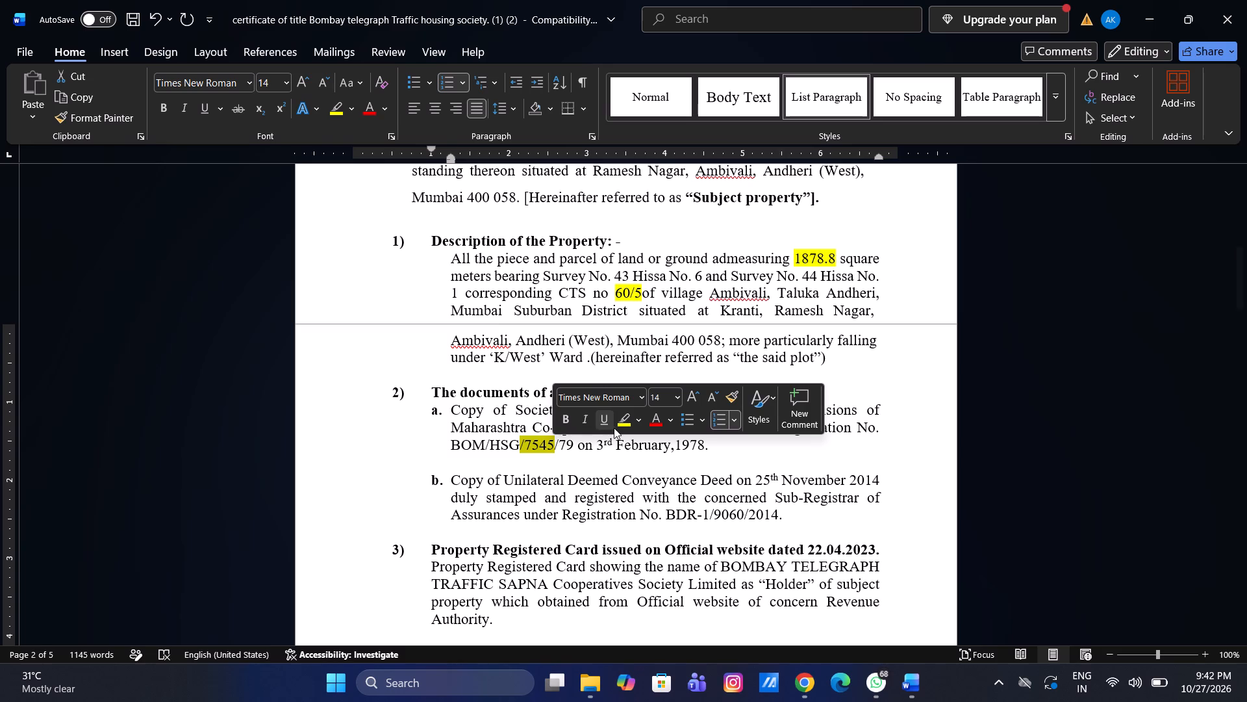
{"action": "left_click", "coordinate": [623, 425]}
{"action": "left_click", "coordinate": [621, 472]}
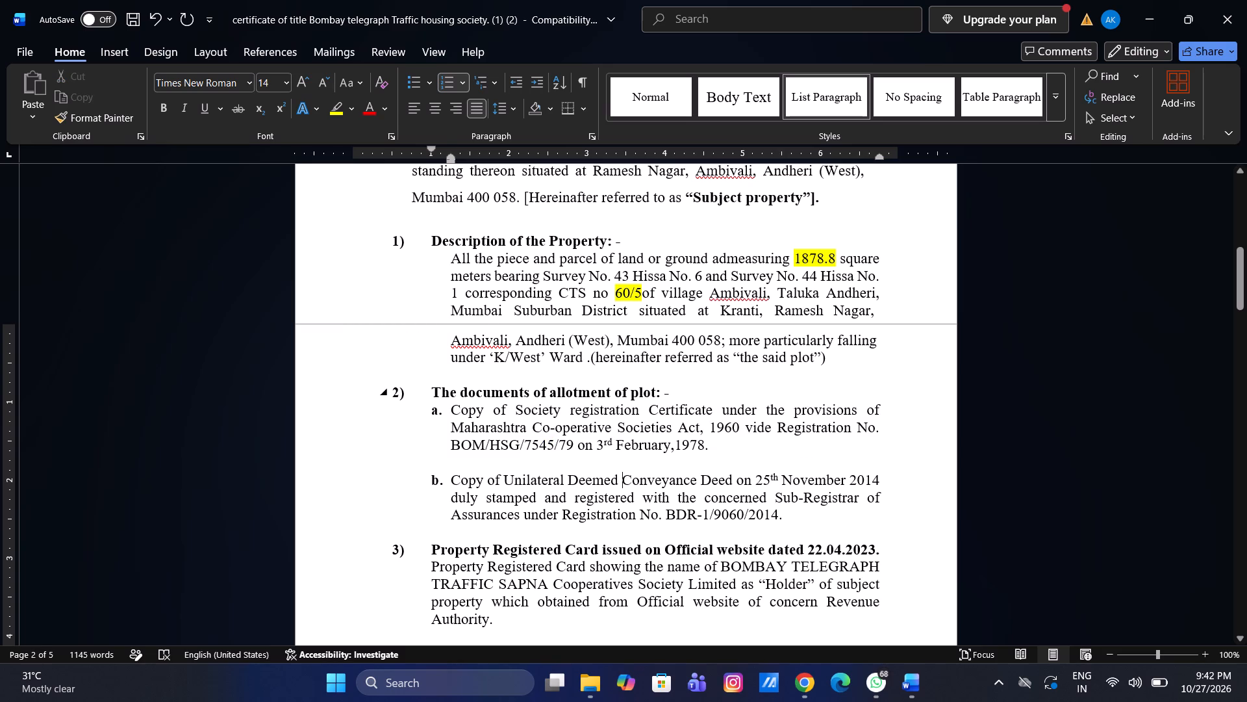
{"action": "left_click_drag", "start_coordinate": [615, 289], "coordinate": [659, 300]}
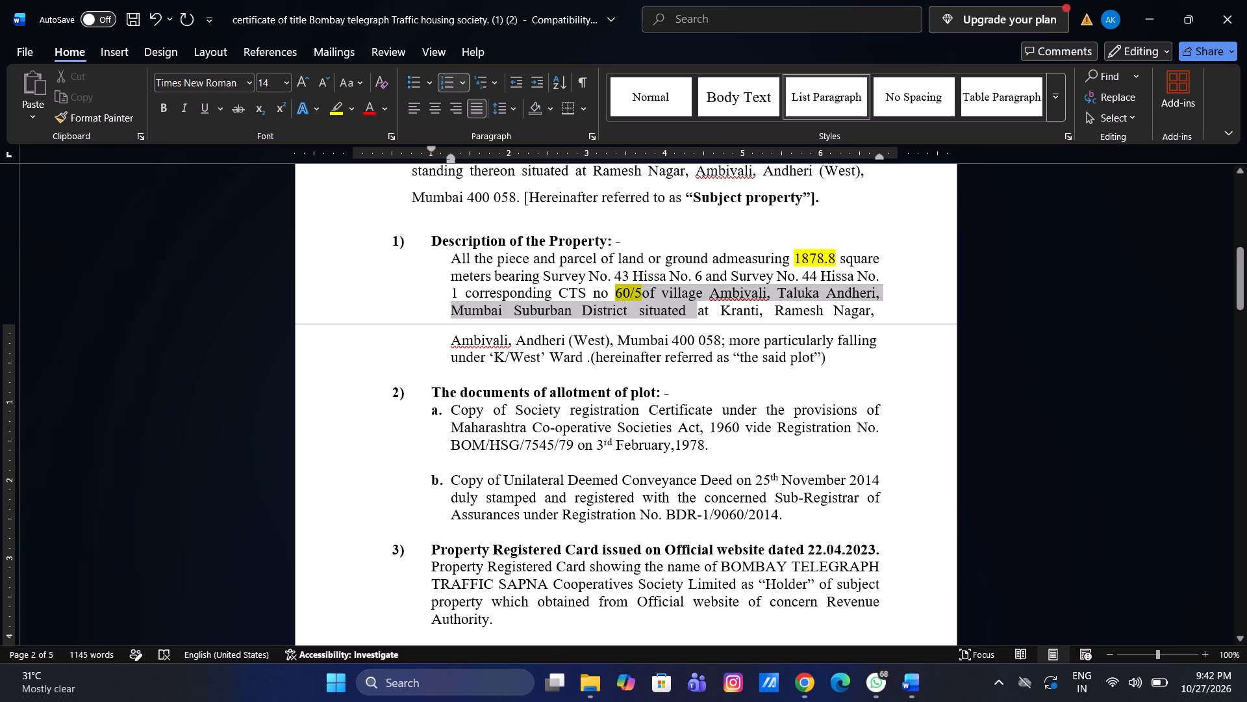
{"action": "left_click_drag", "start_coordinate": [659, 300], "coordinate": [644, 290]}
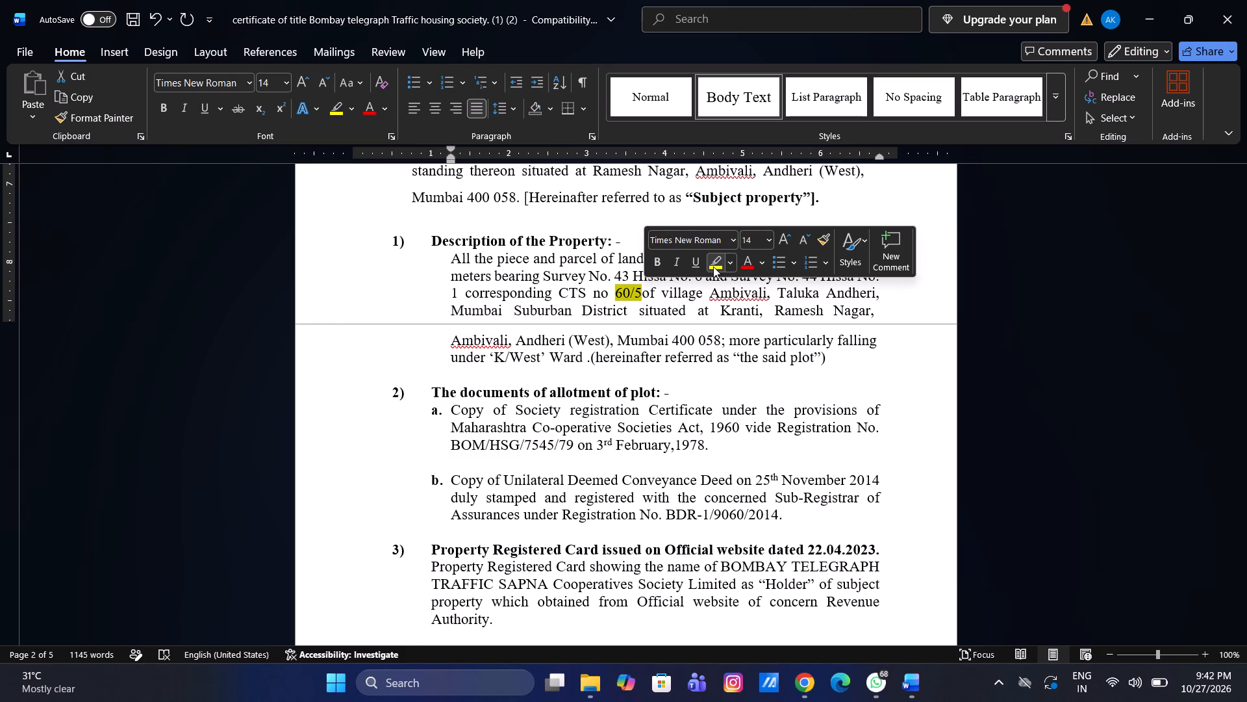
{"action": "left_click", "coordinate": [713, 266]}
{"action": "left_click", "coordinate": [738, 309]}
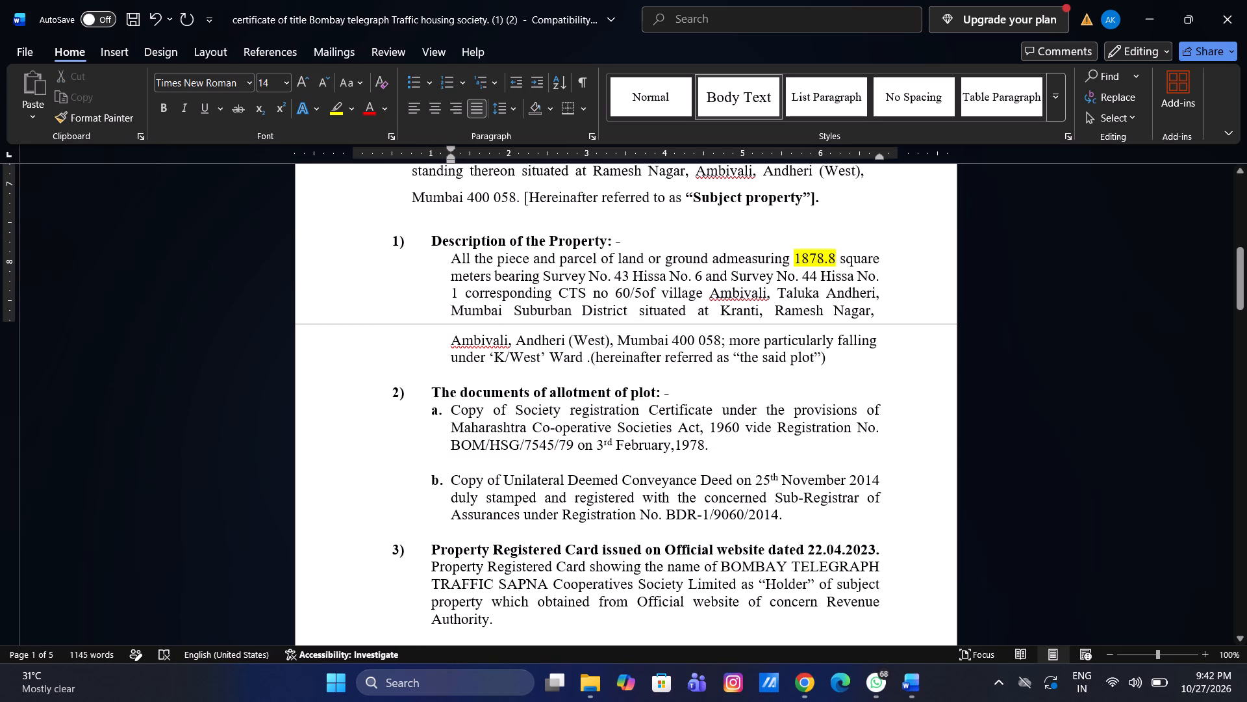
Insert the missing space between 60/5 and "of village" in the "Description of the Property" paragraph.
{"action": "left_click", "coordinate": [644, 292]}
{"action": "key", "text": "space"}
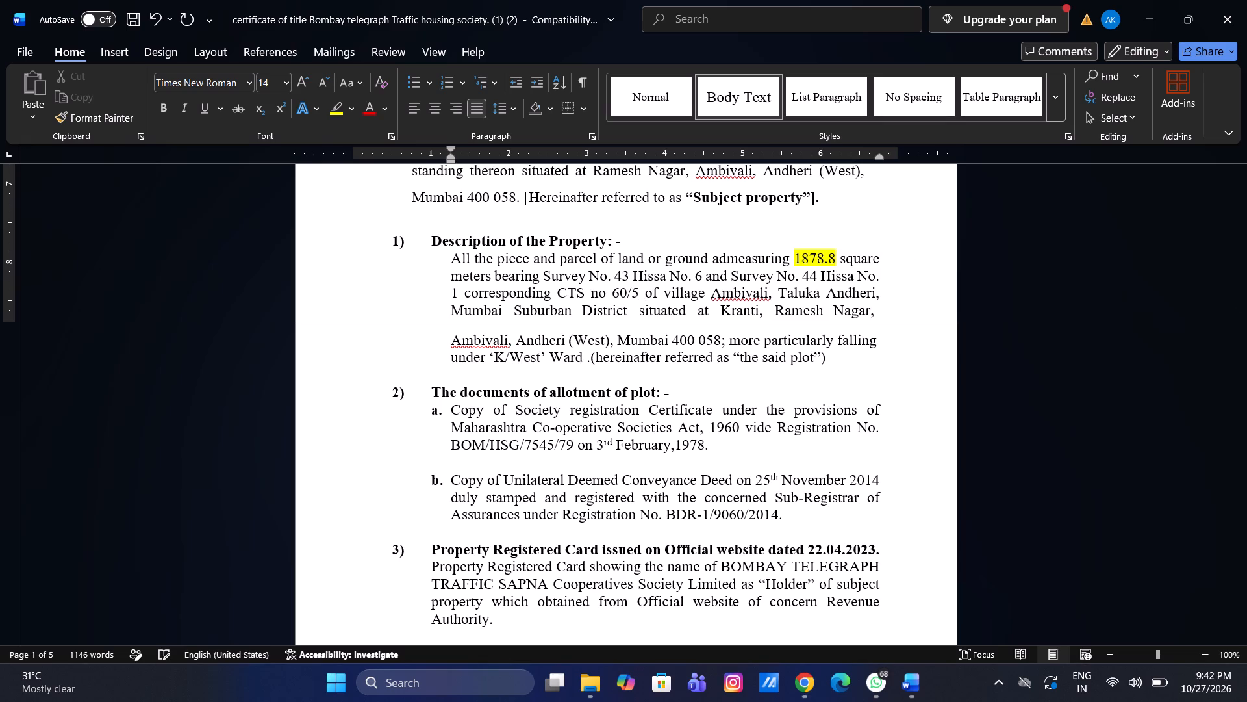
Remove the highlight from the CTS number 60/5 in the "THIS IS TO CERTIFY THAT" paragraph.
{"action": "scroll", "coordinate": [677, 356], "scroll_direction": "up", "scroll_amount": 1}
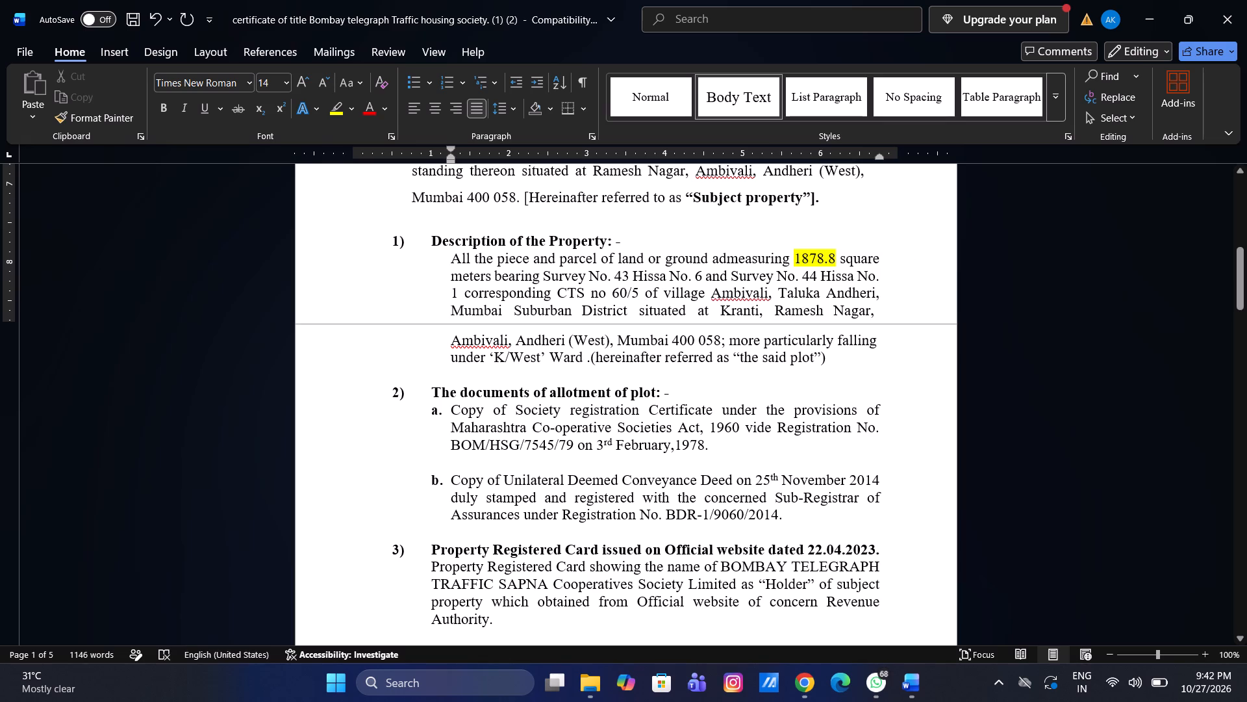
{"action": "scroll", "coordinate": [677, 356], "scroll_direction": "up", "scroll_amount": 1}
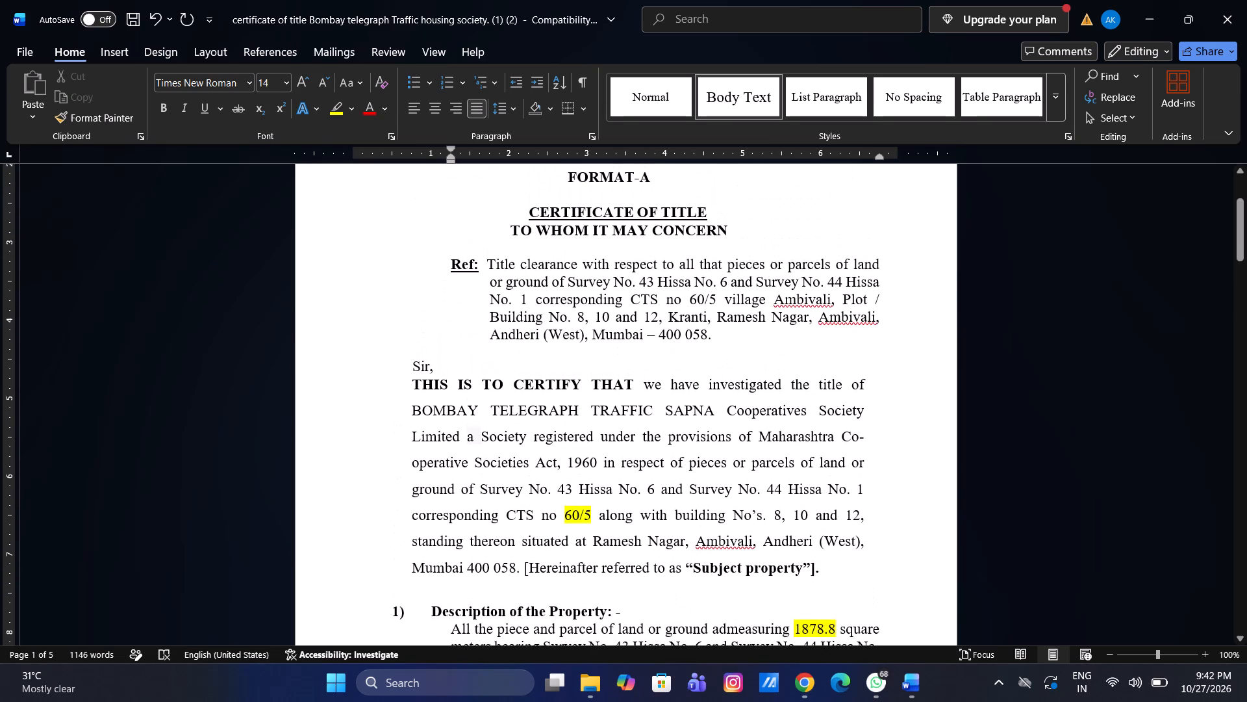
{"action": "left_click_drag", "start_coordinate": [564, 513], "coordinate": [588, 510]}
{"action": "left_click", "coordinate": [656, 486]}
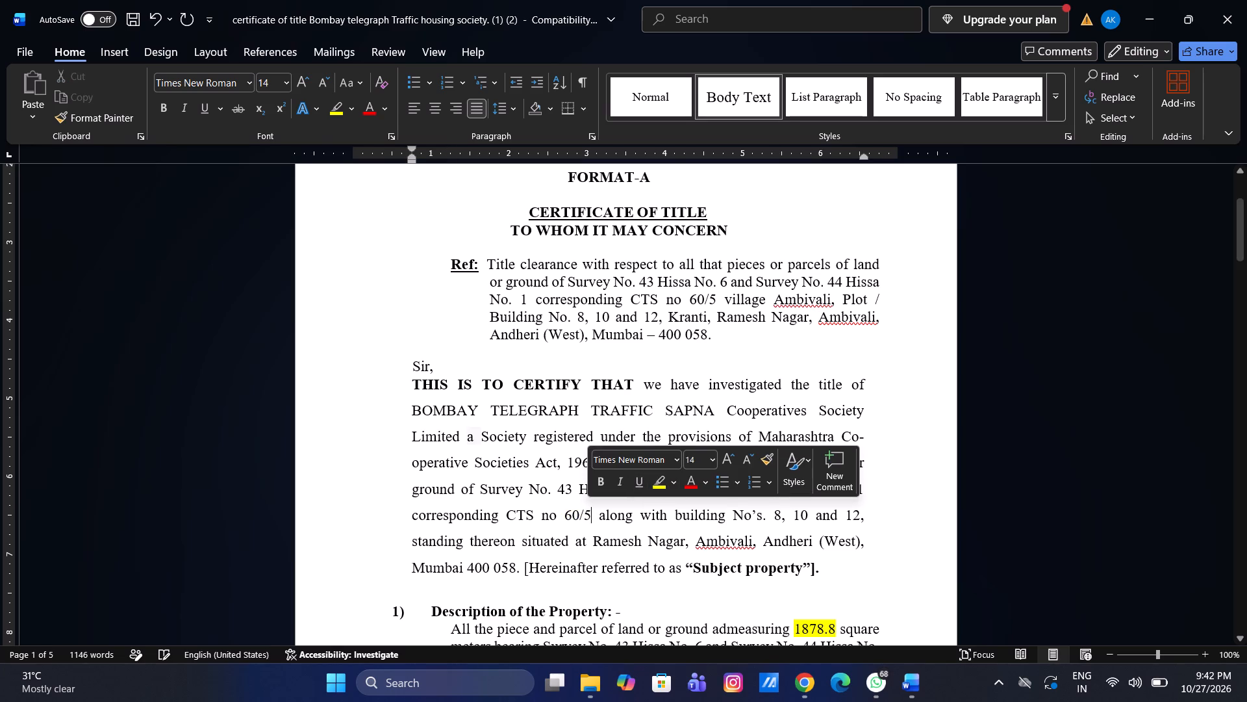
Review the rest of the certificate and the "Flow of the Title of the Said Land" section for remaining highlights and layout problems.
{"action": "left_click", "coordinate": [596, 512]}
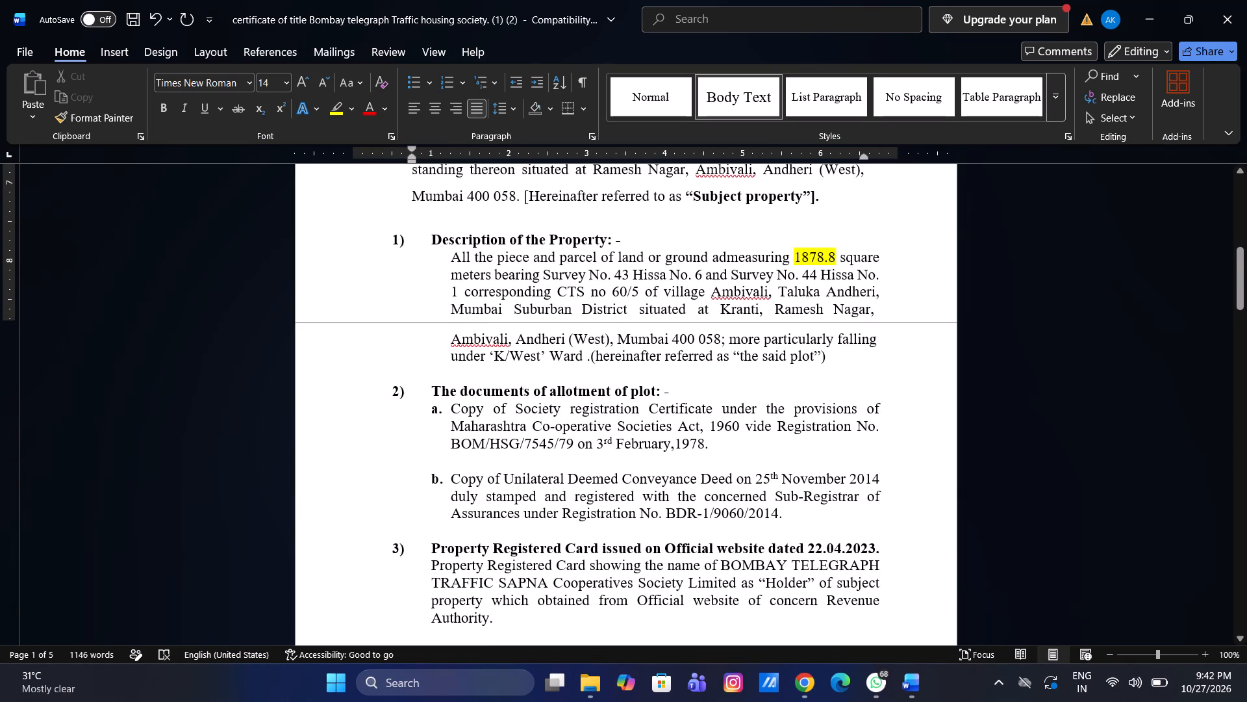
{"action": "scroll", "coordinate": [596, 512], "scroll_direction": "down", "scroll_amount": 1}
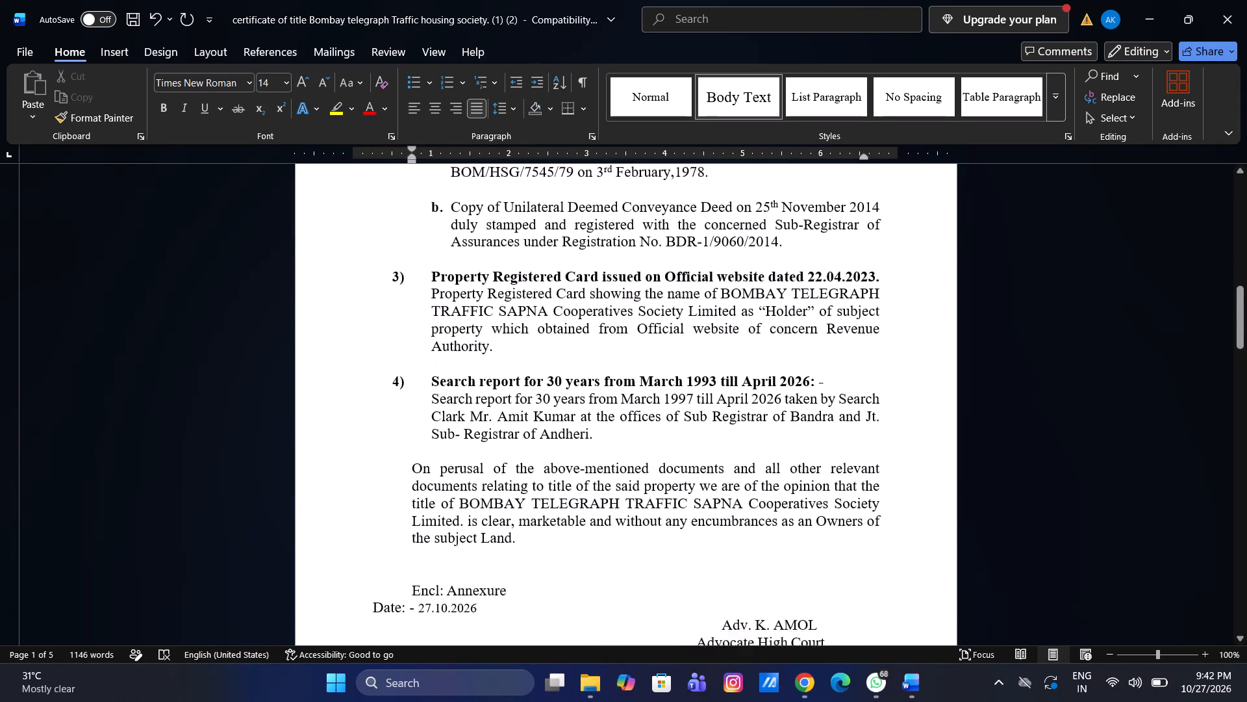
{"action": "scroll", "coordinate": [596, 512], "scroll_direction": "down", "scroll_amount": 3}
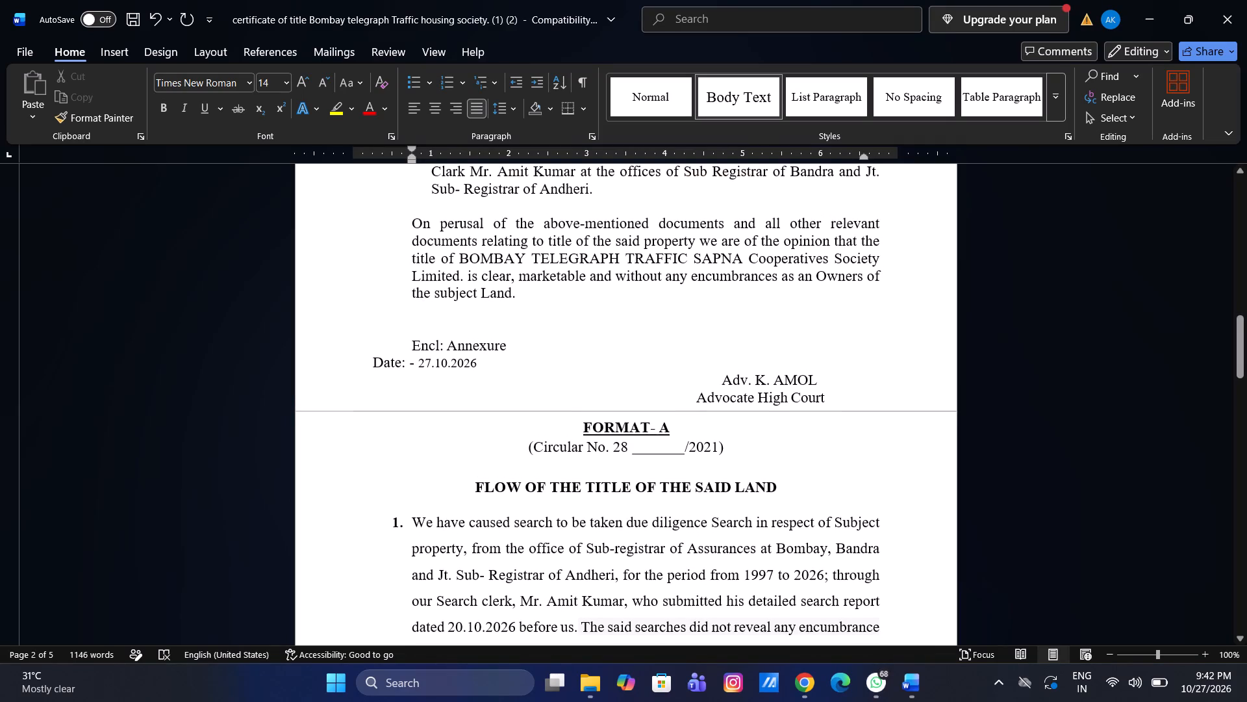
{"action": "scroll", "coordinate": [596, 512], "scroll_direction": "down", "scroll_amount": 1}
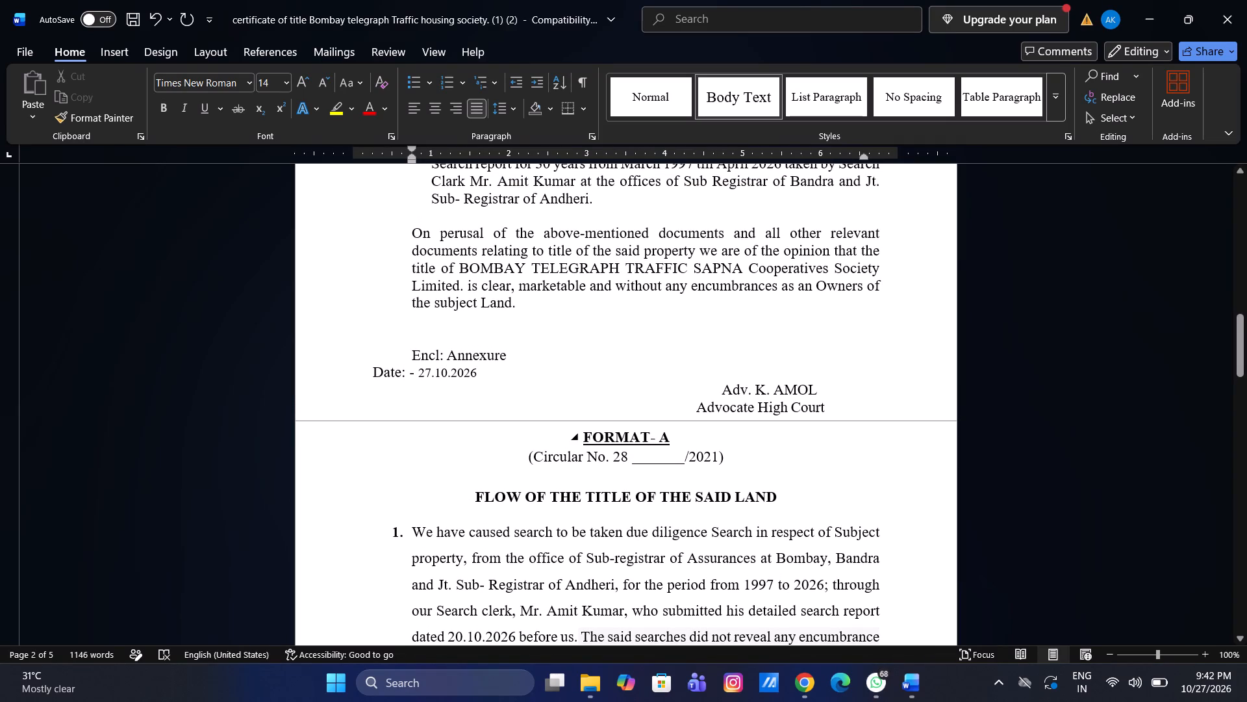
{"action": "scroll", "coordinate": [657, 599], "scroll_direction": "down", "scroll_amount": 1}
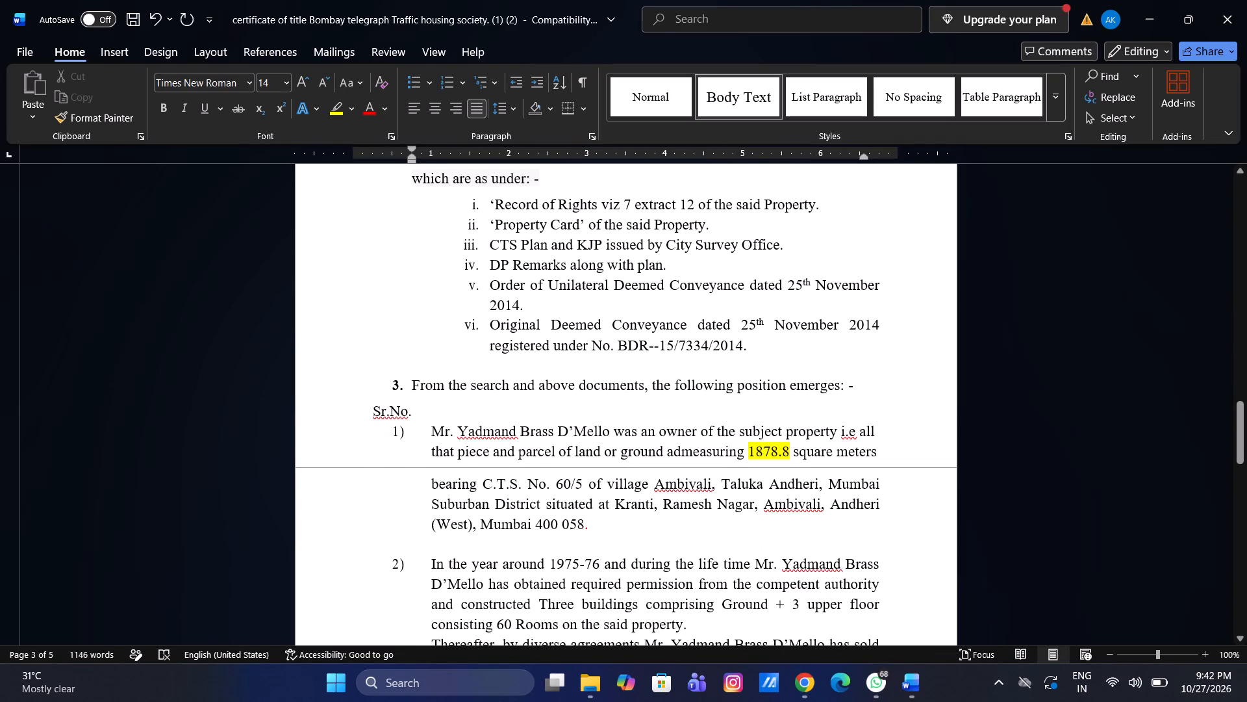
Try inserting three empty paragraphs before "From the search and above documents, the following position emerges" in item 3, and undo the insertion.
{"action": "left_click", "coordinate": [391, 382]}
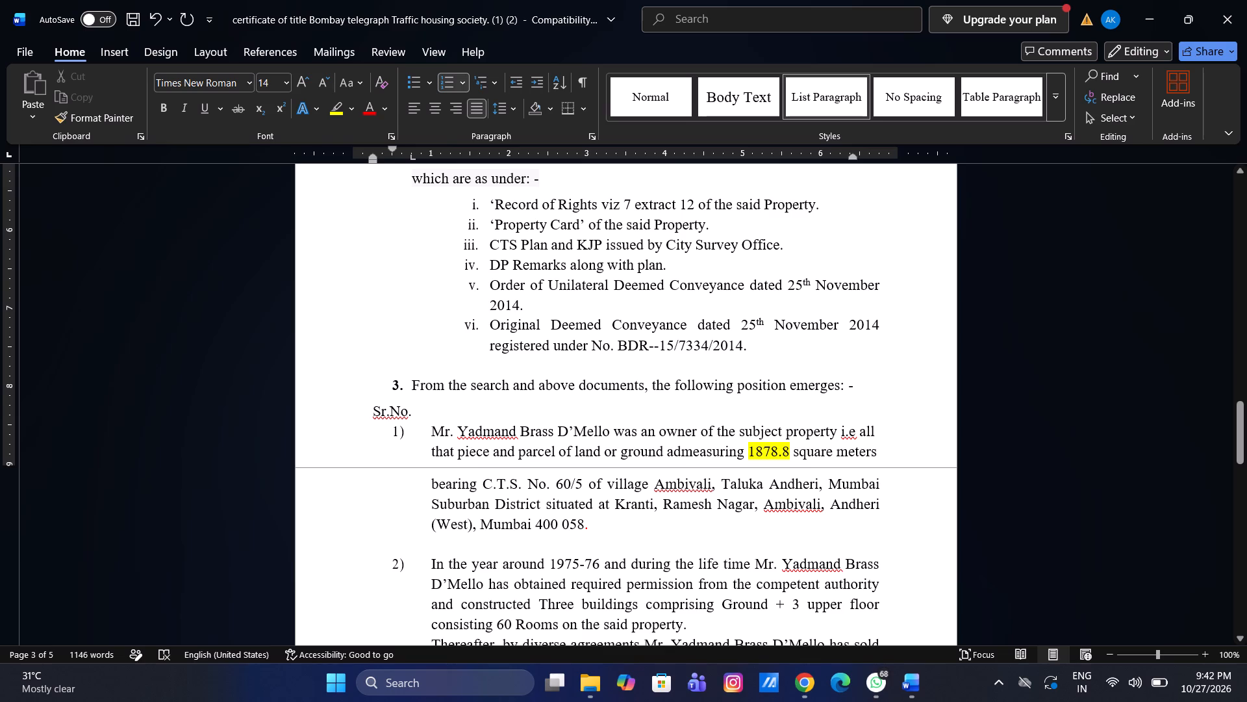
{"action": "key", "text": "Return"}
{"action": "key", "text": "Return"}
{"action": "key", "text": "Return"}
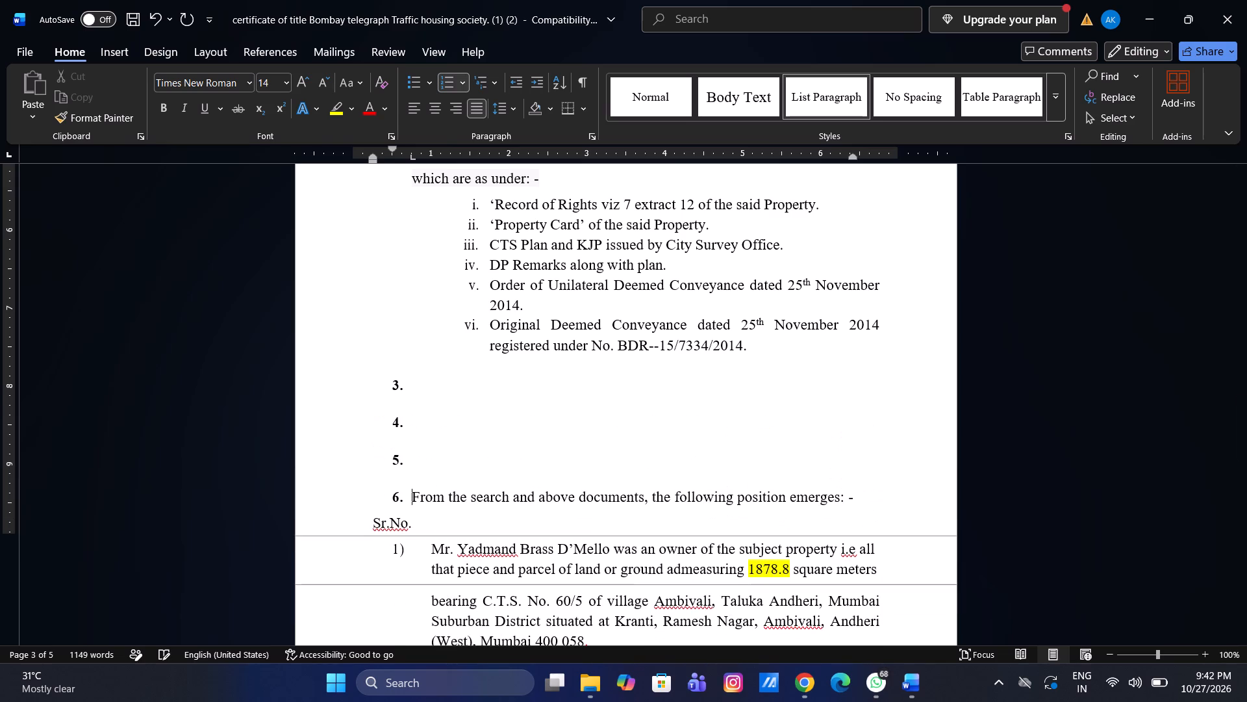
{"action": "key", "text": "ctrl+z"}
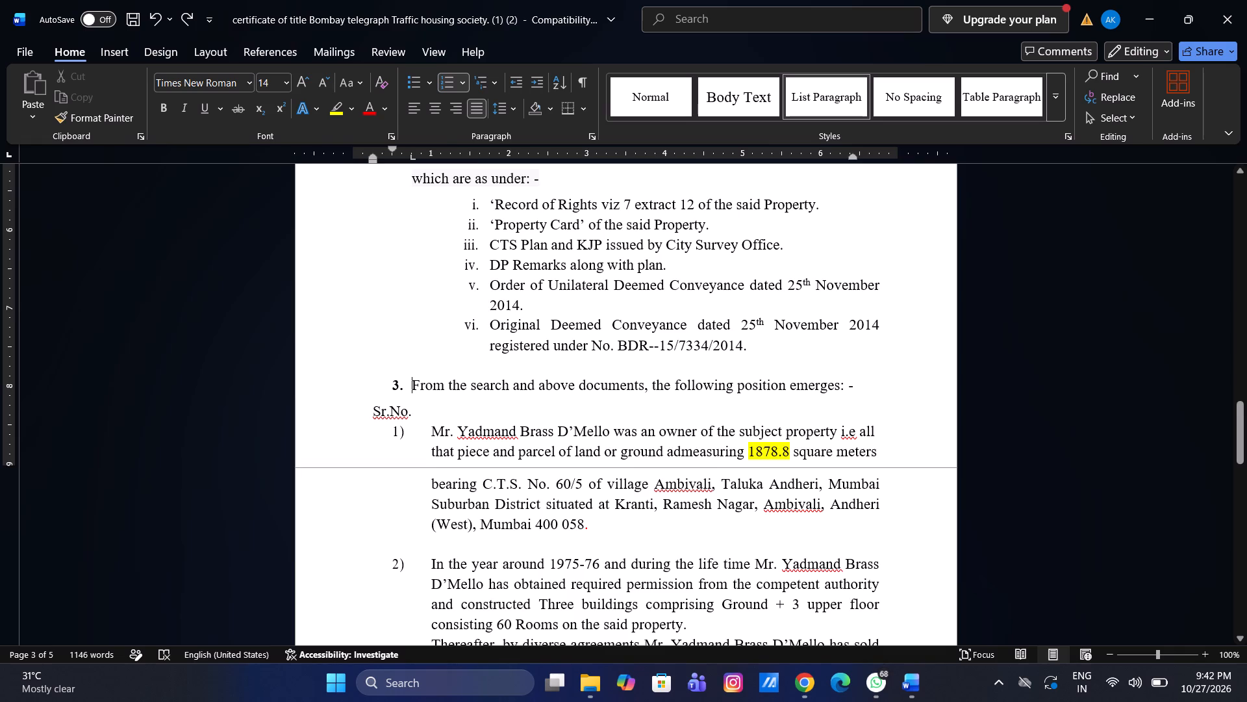
Check the remaining numbered points, through point 6 and the closing opinion paragraph, for highlights and spacing.
{"action": "scroll", "coordinate": [449, 414], "scroll_direction": "down", "scroll_amount": 1}
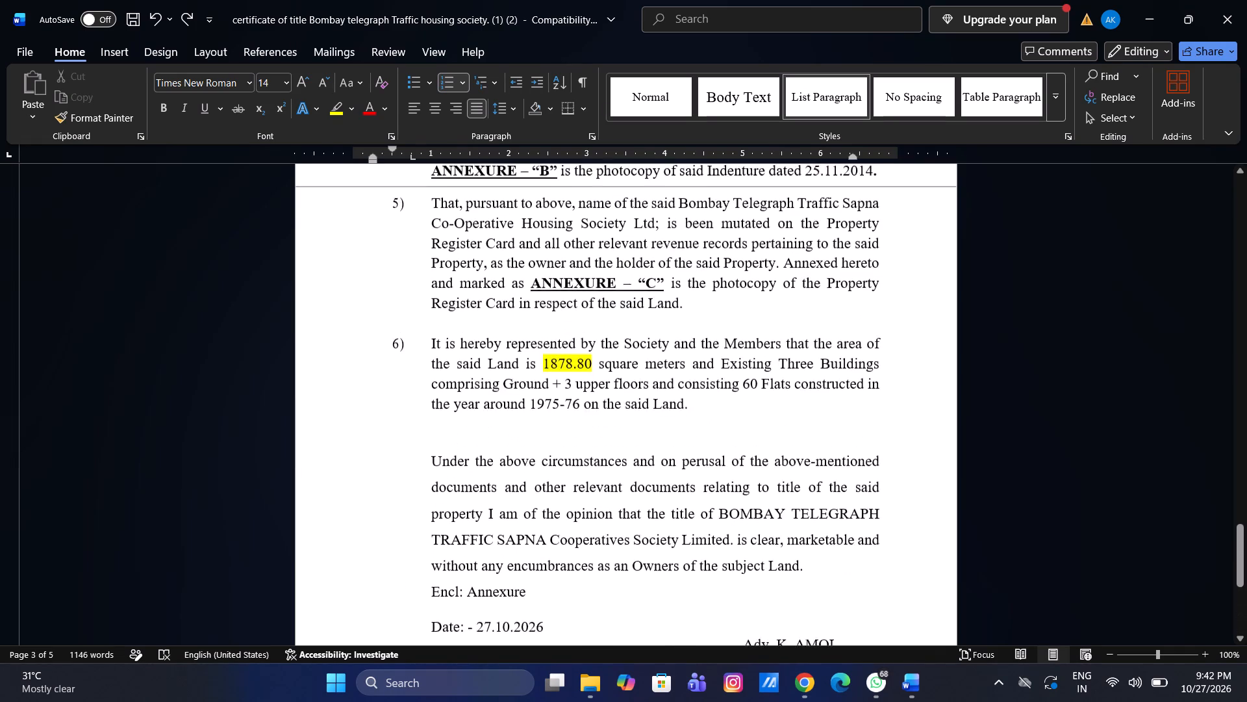
{"action": "scroll", "coordinate": [449, 414], "scroll_direction": "down", "scroll_amount": 1}
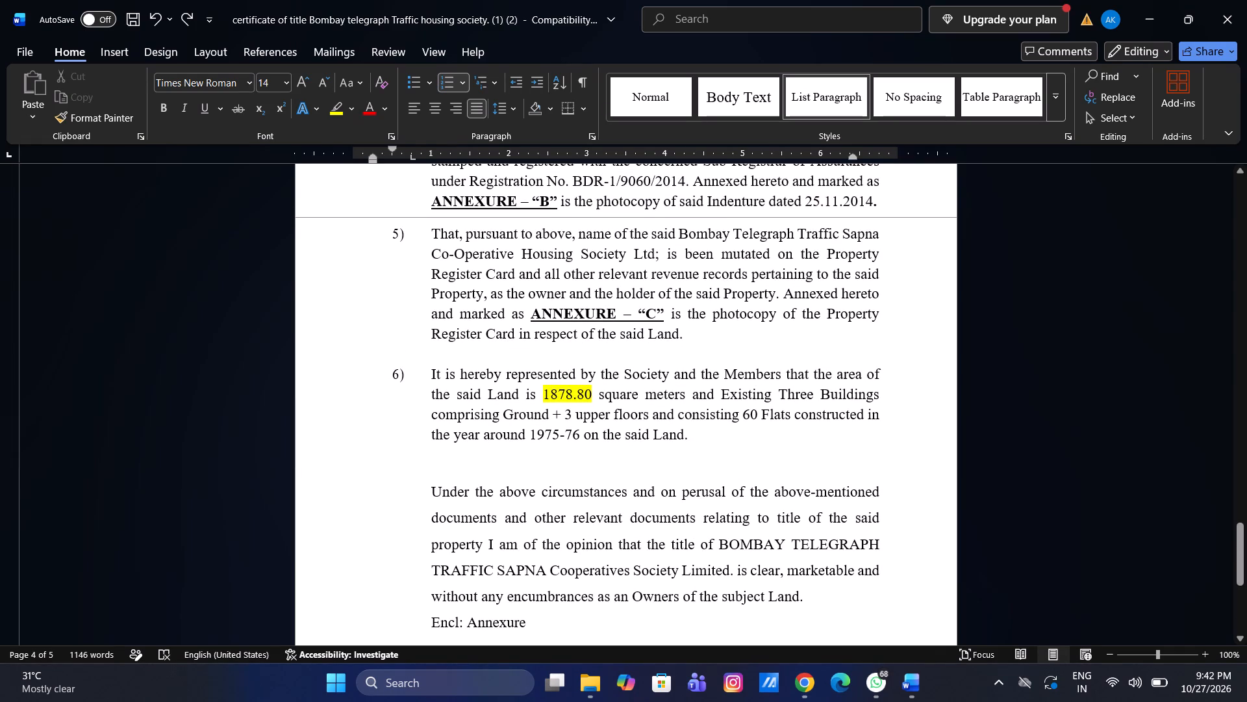
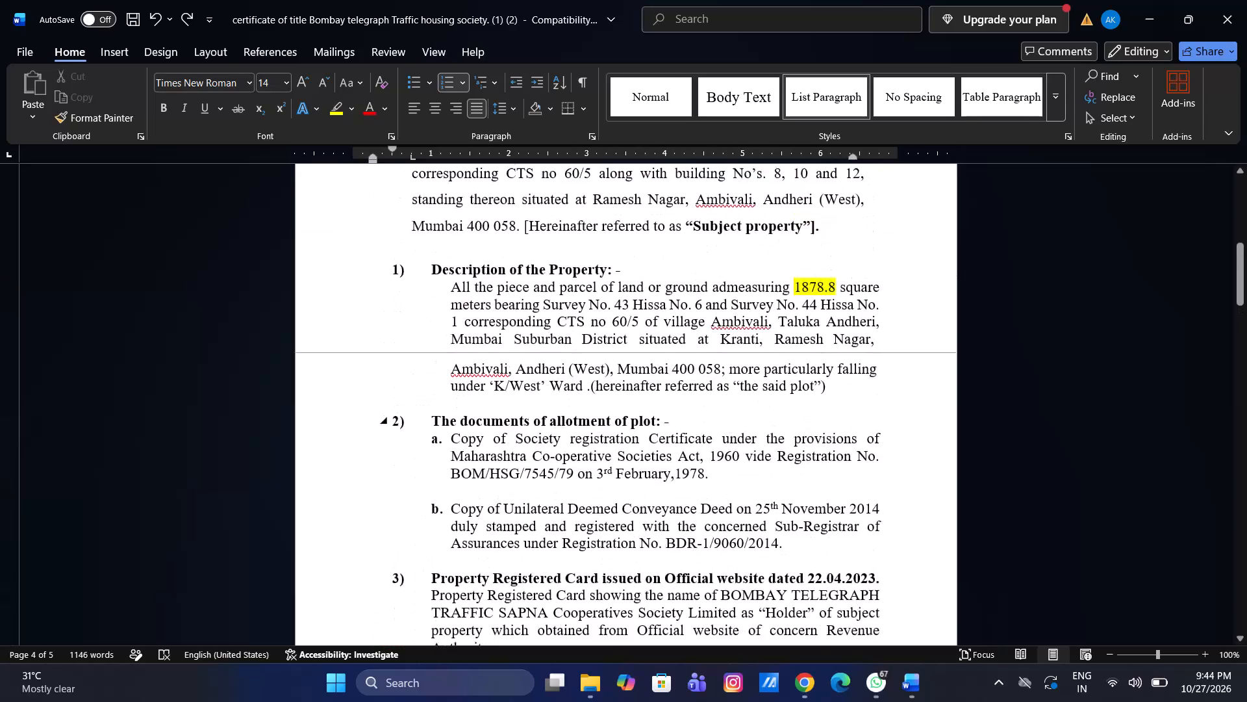
Examine the overall page layout of the whole document, from the certificate to the closing paragraph, for page breaks and remaining highlights.
{"action": "scroll", "coordinate": [596, 415], "scroll_direction": "down", "scroll_amount": 5, "text": "ctrl"}
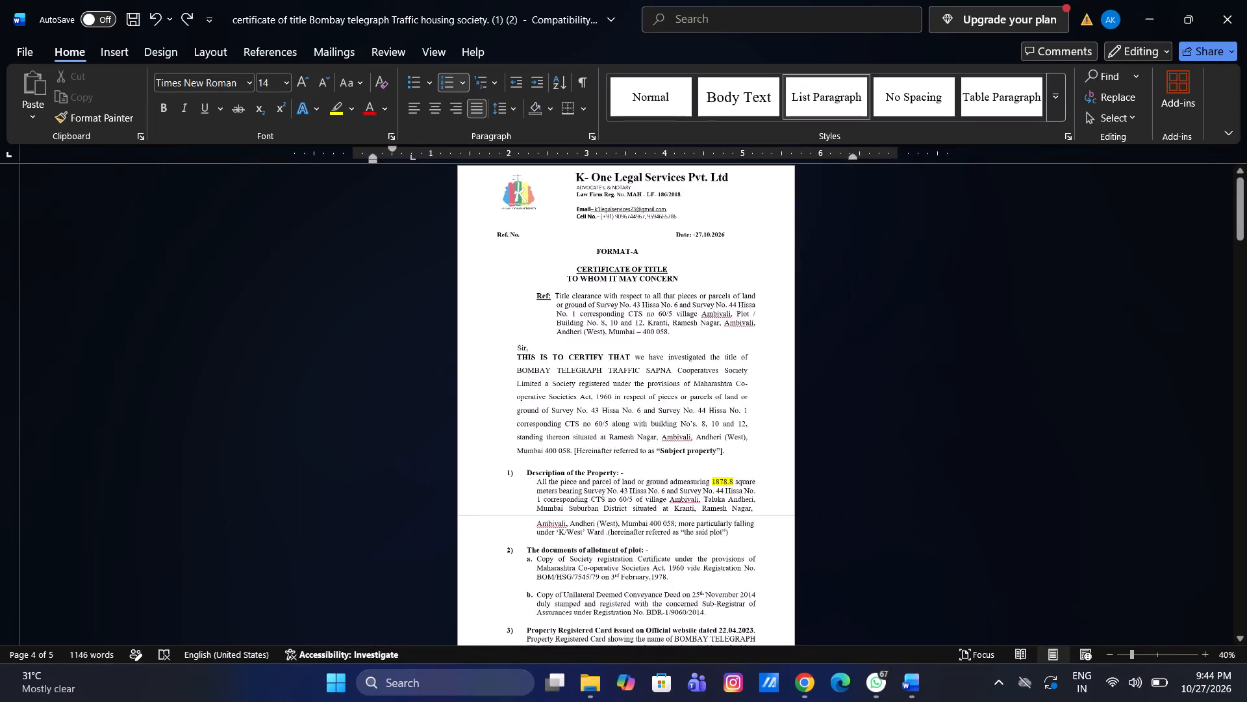
{"action": "scroll", "coordinate": [596, 415], "scroll_direction": "down", "scroll_amount": 3, "text": "ctrl"}
{"action": "scroll", "coordinate": [596, 415], "scroll_direction": "down", "scroll_amount": 4}
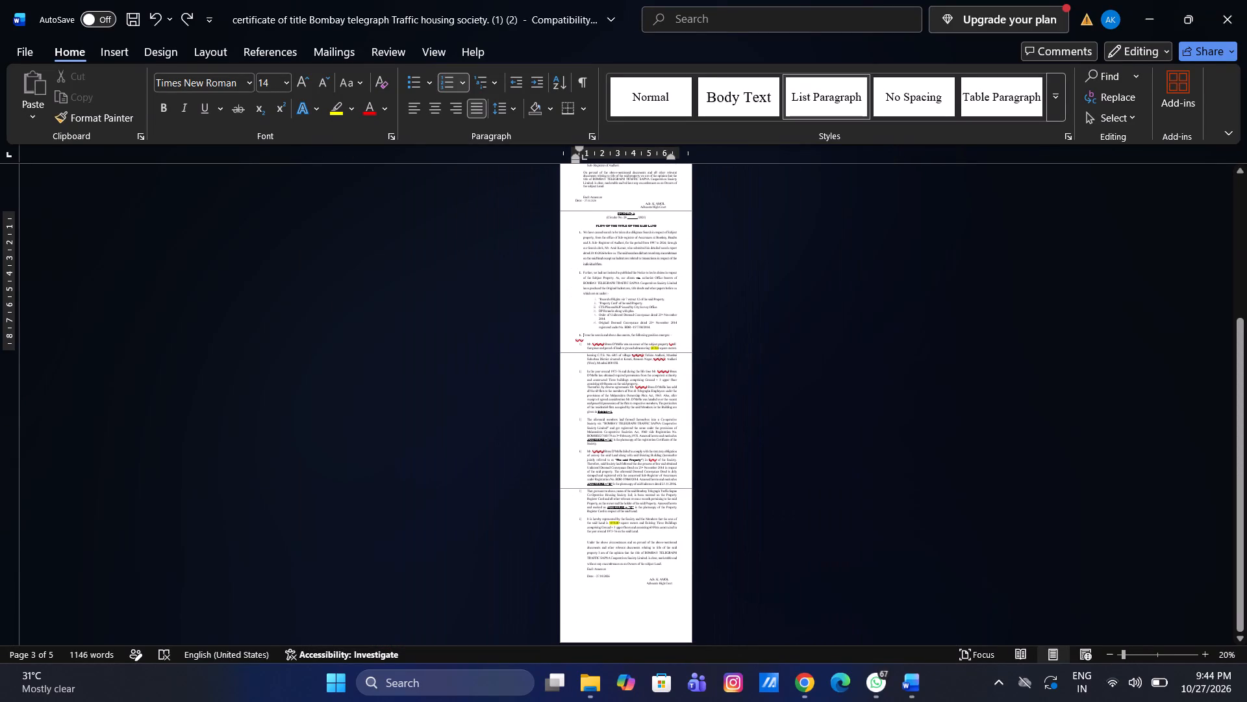
{"action": "scroll", "coordinate": [596, 415], "scroll_direction": "down", "scroll_amount": 3}
{"action": "scroll", "coordinate": [596, 415], "scroll_direction": "up", "scroll_amount": 5}
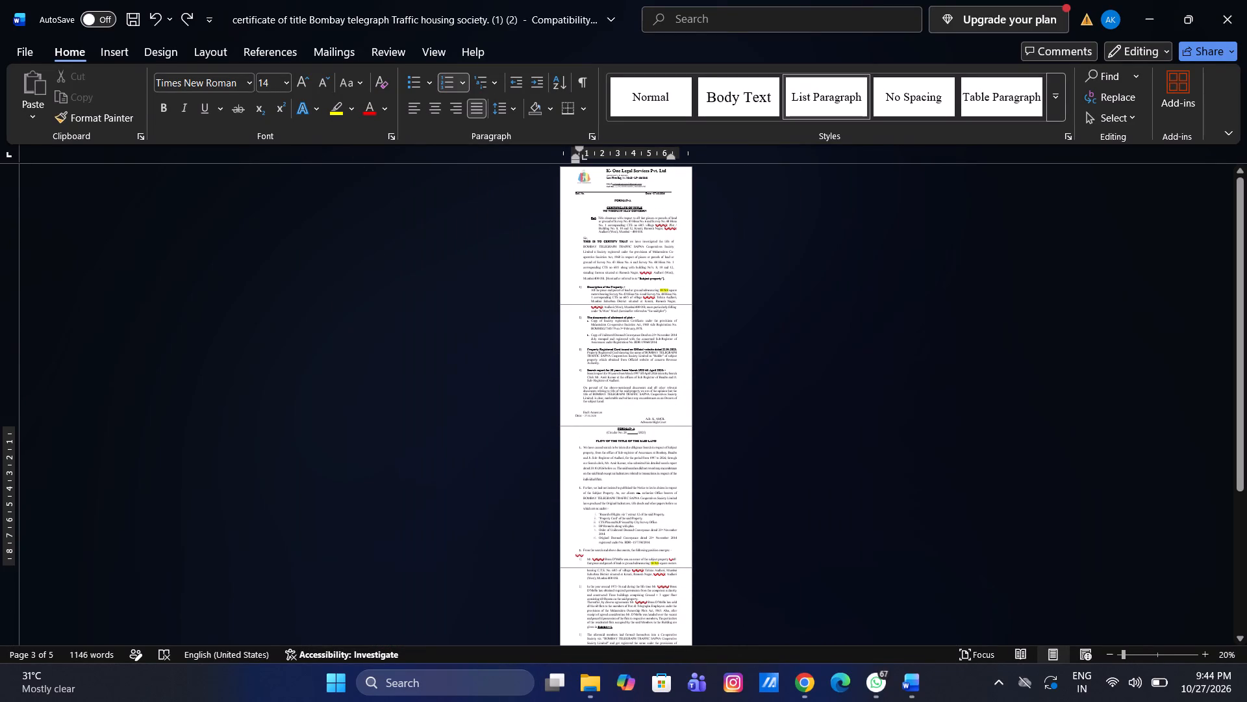
{"action": "scroll", "coordinate": [626, 229], "scroll_direction": "up", "scroll_amount": 11, "text": "ctrl"}
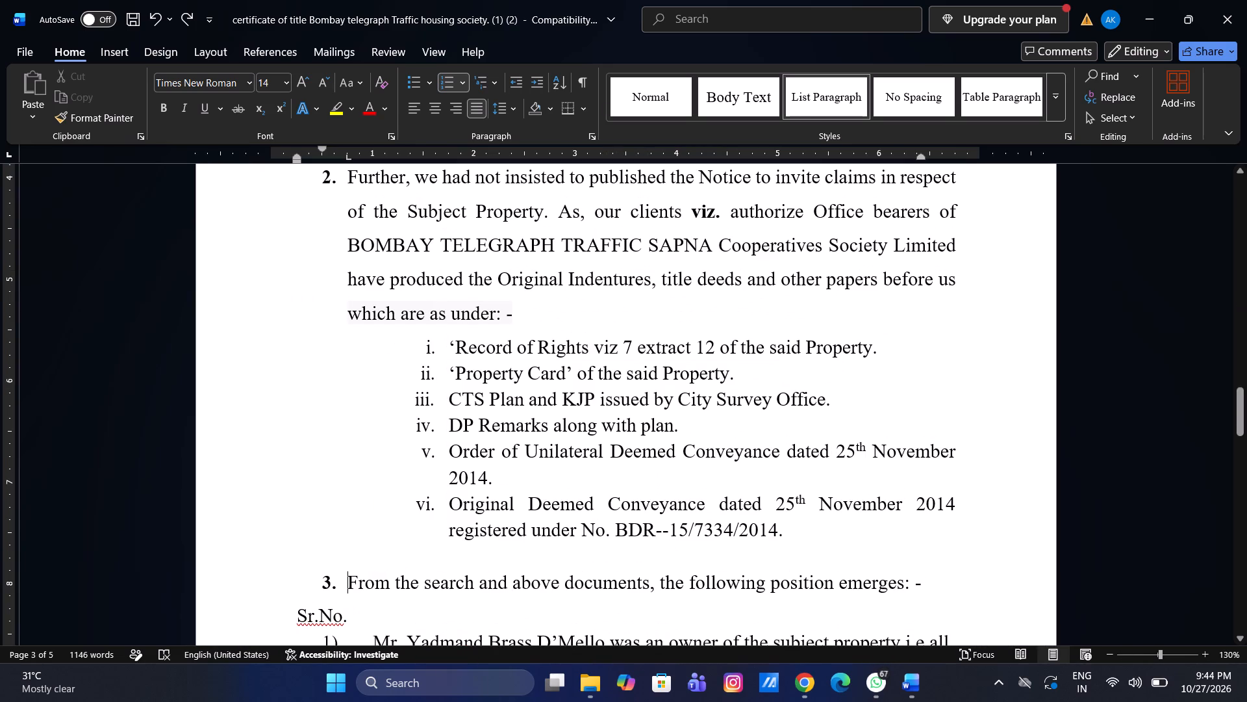
{"action": "scroll", "coordinate": [626, 229], "scroll_direction": "down", "scroll_amount": 6, "text": "ctrl"}
{"action": "scroll", "coordinate": [626, 229], "scroll_direction": "up", "scroll_amount": 1}
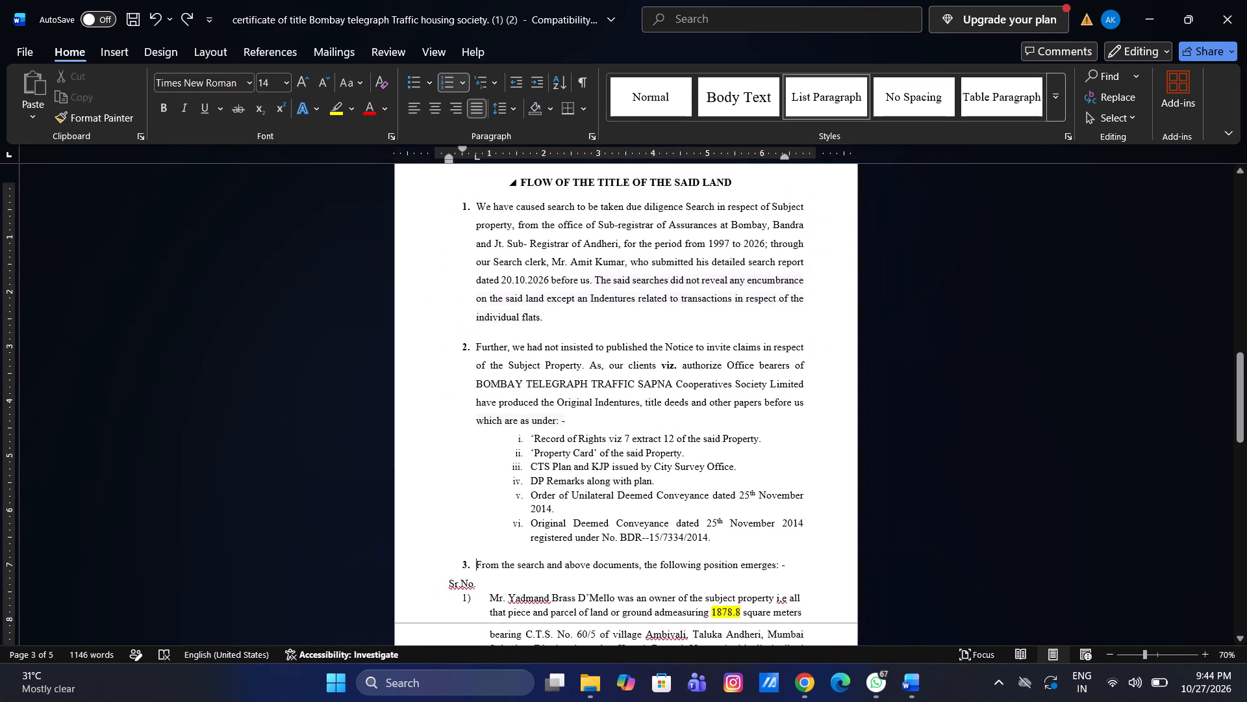
Review the certificate's opening page, from the letterhead and reference paragraph to the "Description of the Property" section, for highlights and spacing.
{"action": "scroll", "coordinate": [626, 229], "scroll_direction": "up", "scroll_amount": 1}
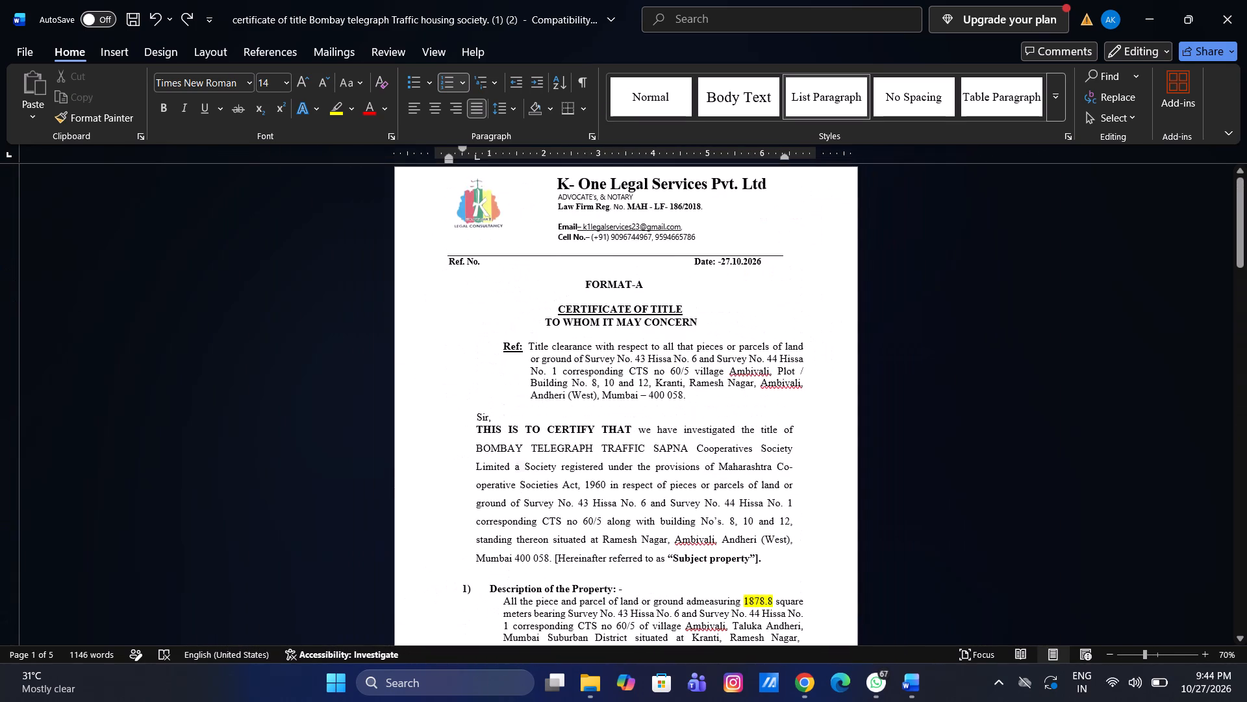
{"action": "scroll", "coordinate": [626, 229], "scroll_direction": "down", "scroll_amount": 1}
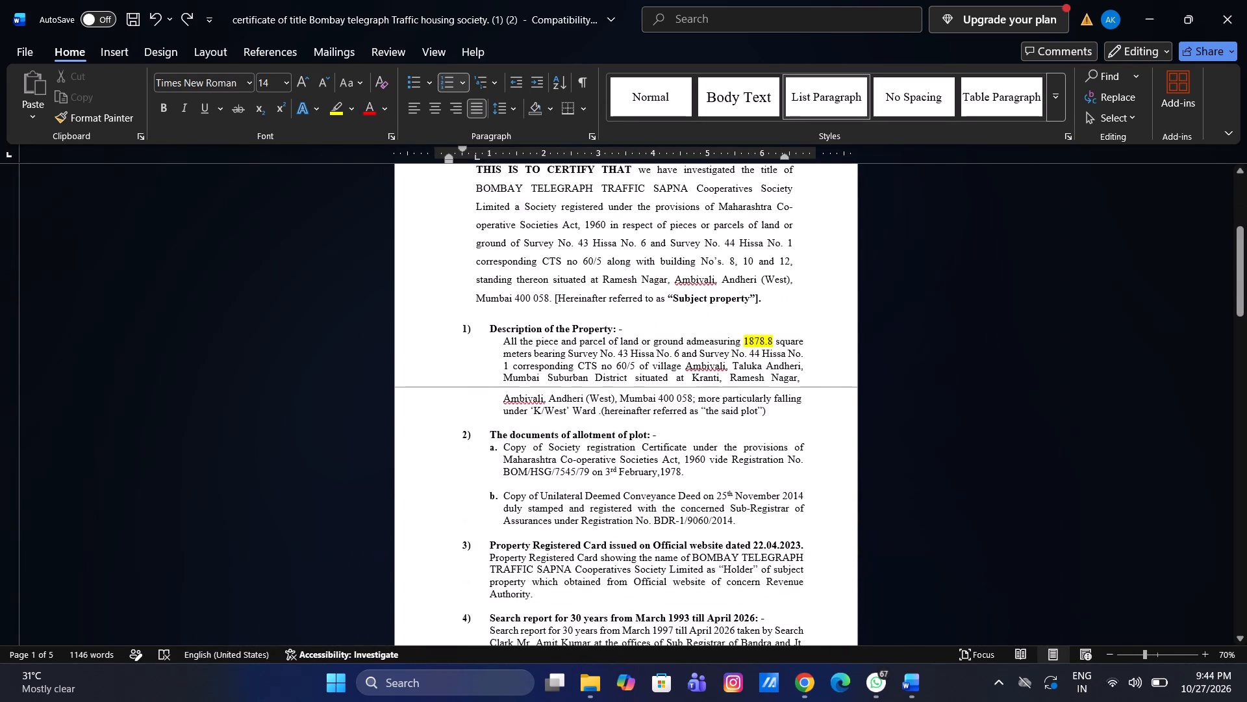
{"action": "scroll", "coordinate": [626, 229], "scroll_direction": "up", "scroll_amount": 3, "text": "ctrl"}
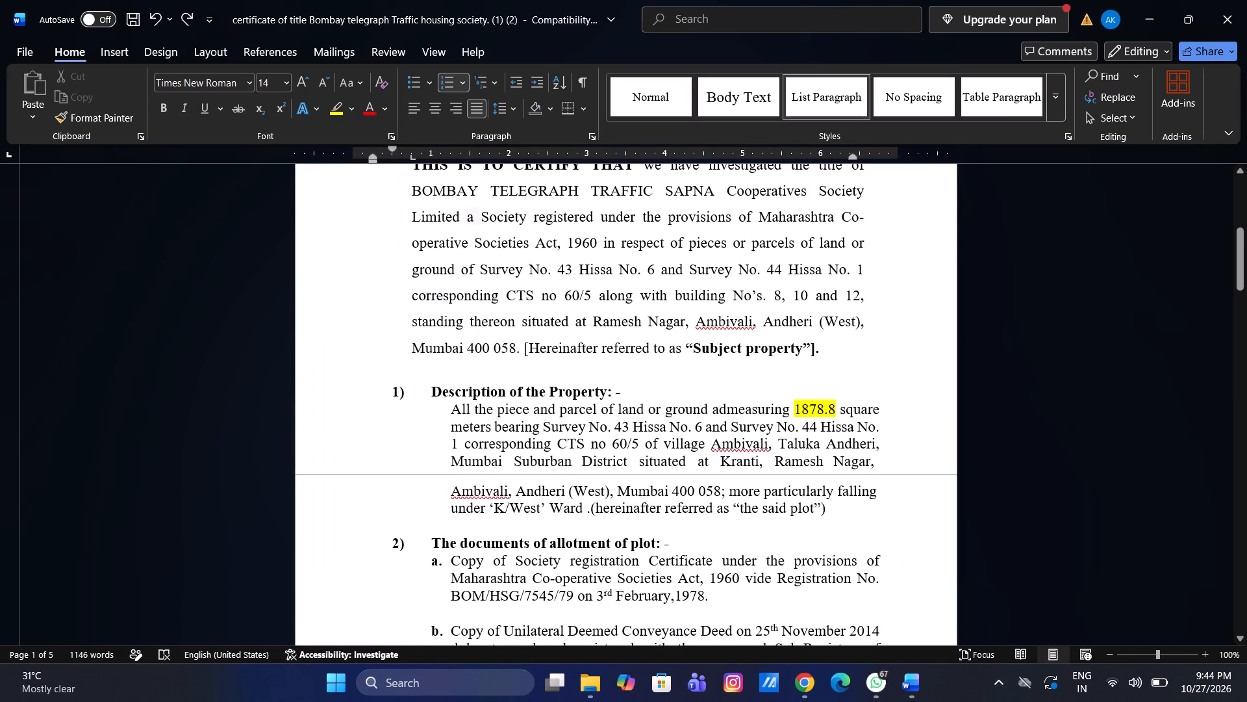
{"action": "scroll", "coordinate": [797, 413], "scroll_direction": "up", "scroll_amount": 1}
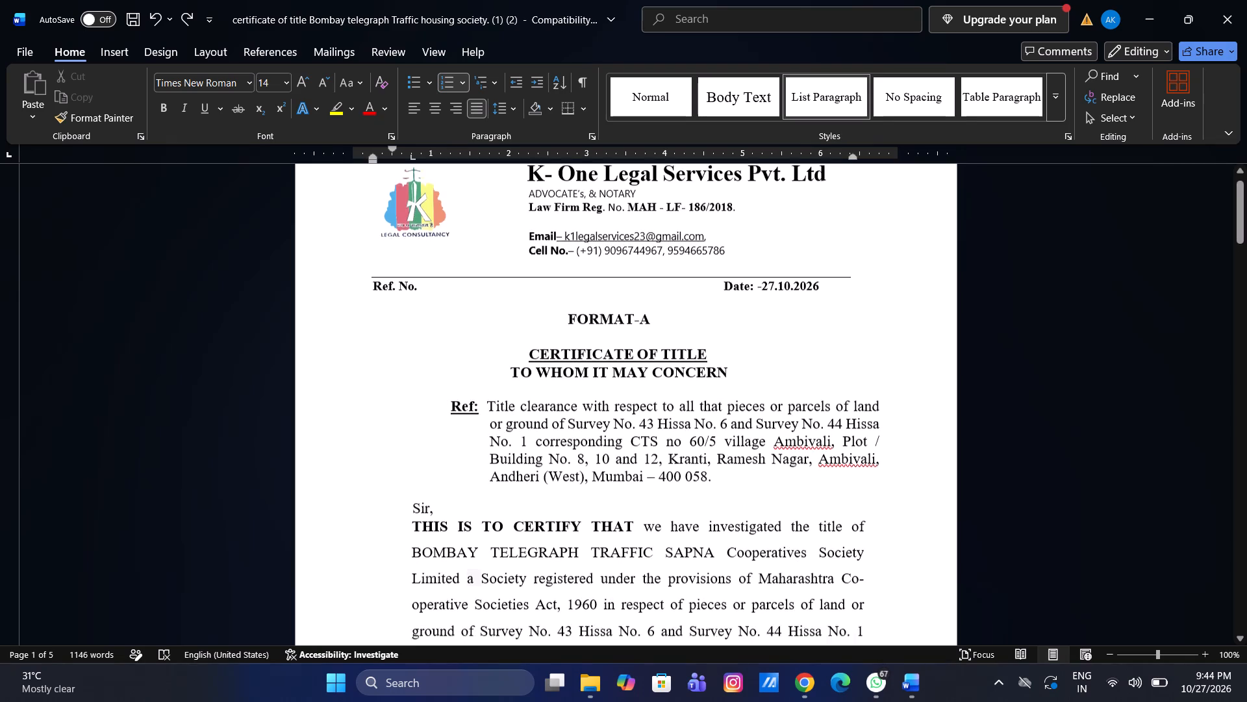
{"action": "scroll", "coordinate": [797, 413], "scroll_direction": "up", "scroll_amount": 1}
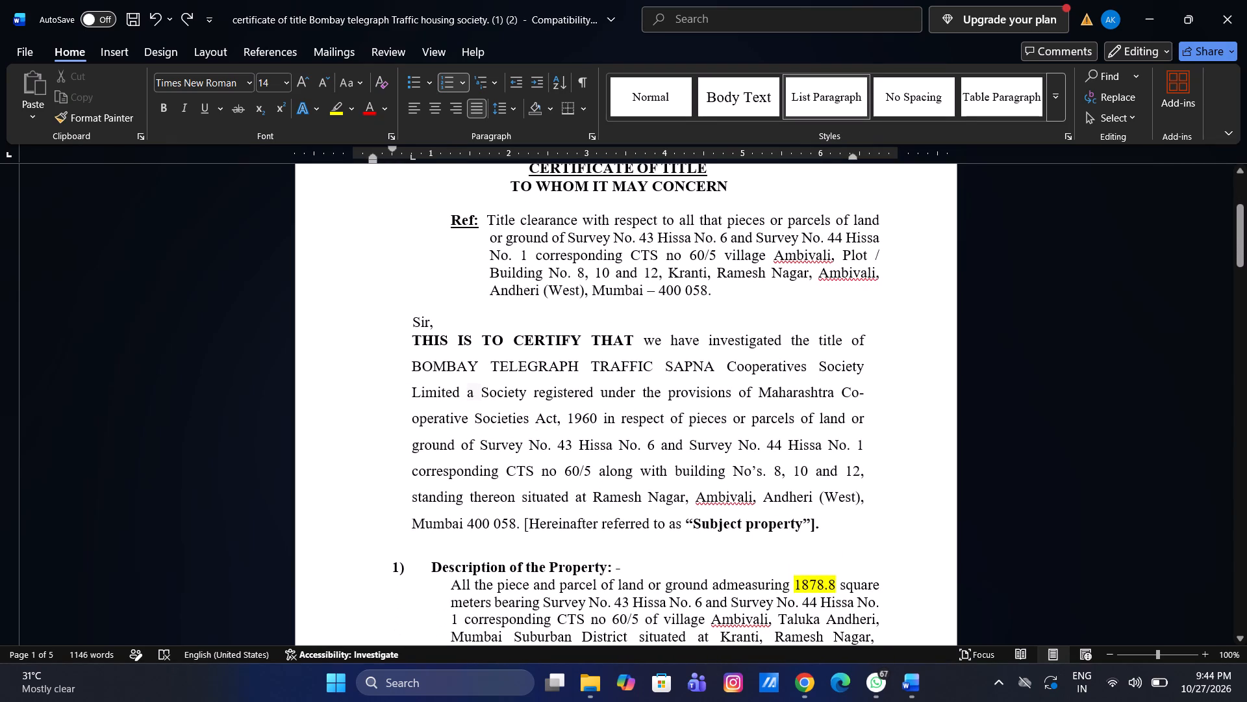
{"action": "scroll", "coordinate": [797, 413], "scroll_direction": "up", "scroll_amount": 6}
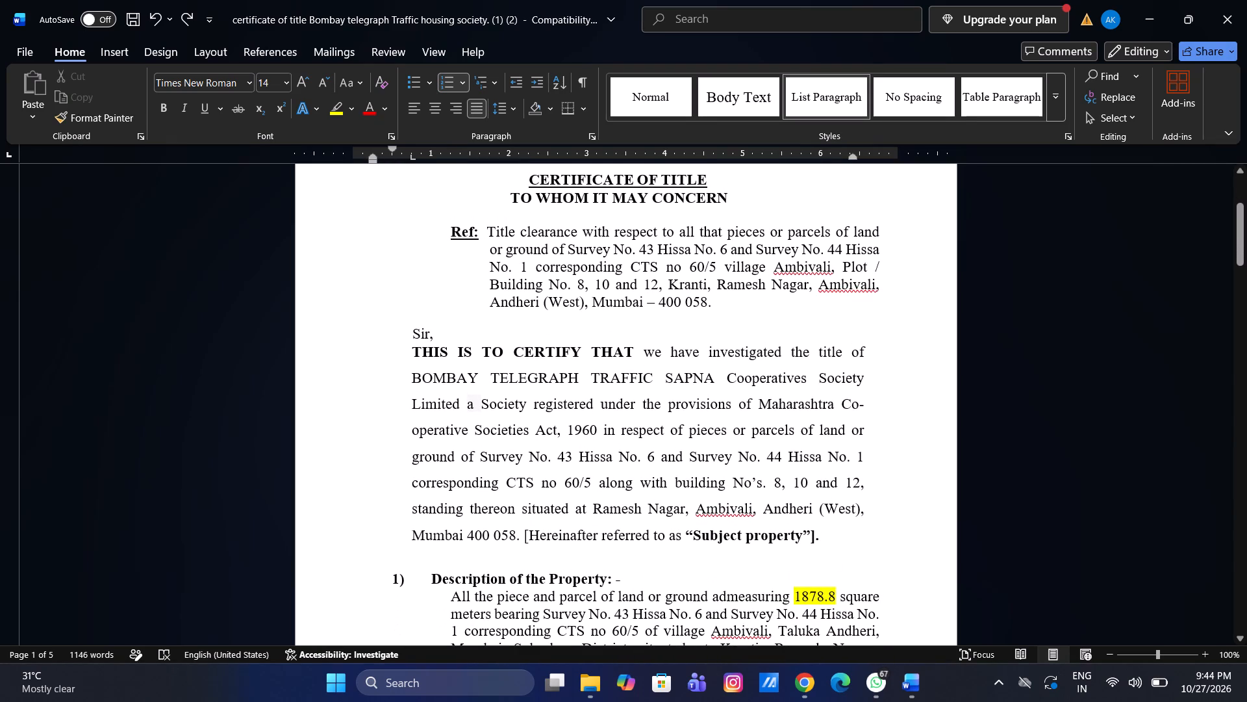
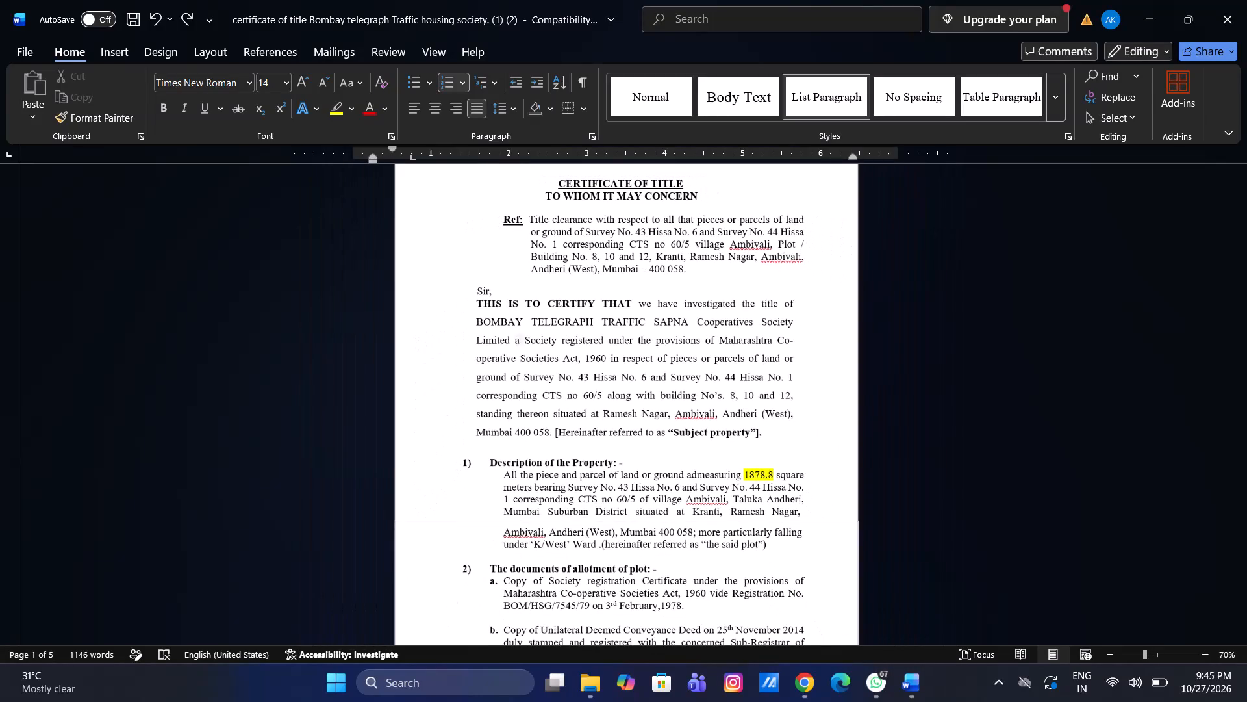
Remove the yellow highlight from the land area figures in "Description of the Property" and in items 1) and 6) of the title flow section.
{"action": "left_click_drag", "start_coordinate": [742, 473], "coordinate": [766, 473]}
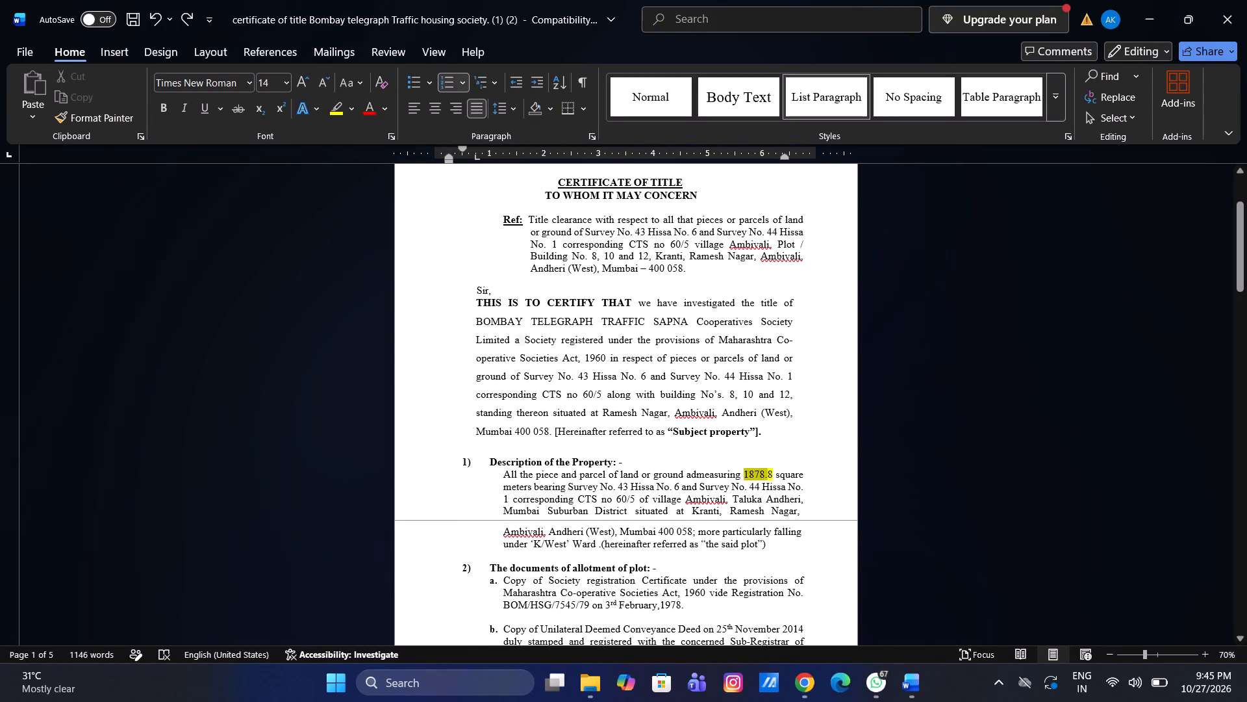
{"action": "left_click_drag", "start_coordinate": [766, 473], "coordinate": [771, 473]}
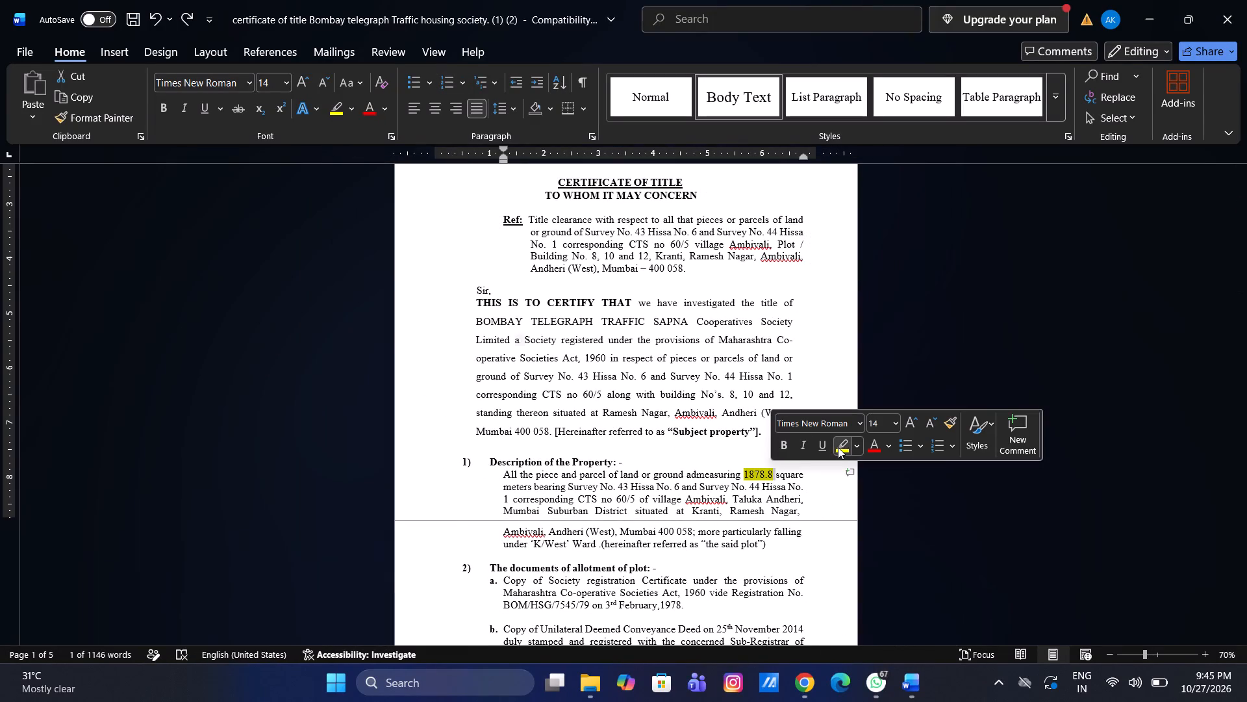
{"action": "left_click", "coordinate": [838, 447]}
{"action": "scroll", "coordinate": [701, 544], "scroll_direction": "down", "scroll_amount": 1}
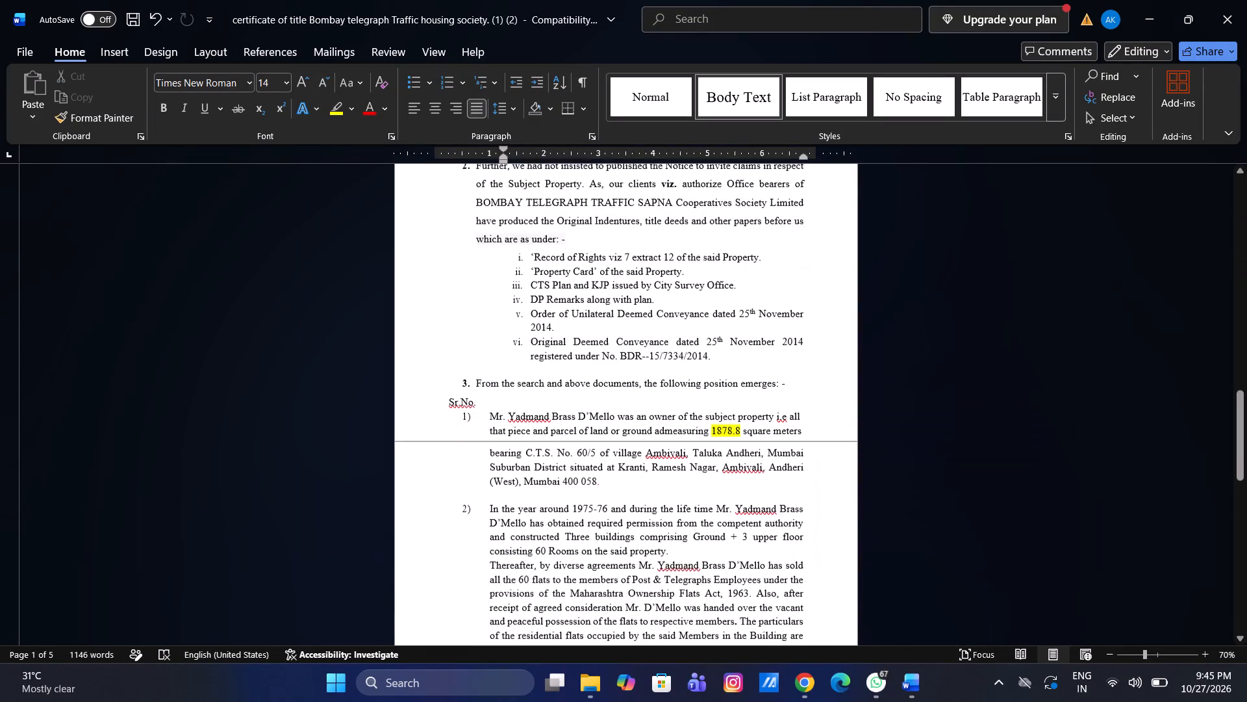
{"action": "scroll", "coordinate": [701, 544], "scroll_direction": "down", "scroll_amount": 1}
{"action": "left_click_drag", "start_coordinate": [711, 377], "coordinate": [728, 376]}
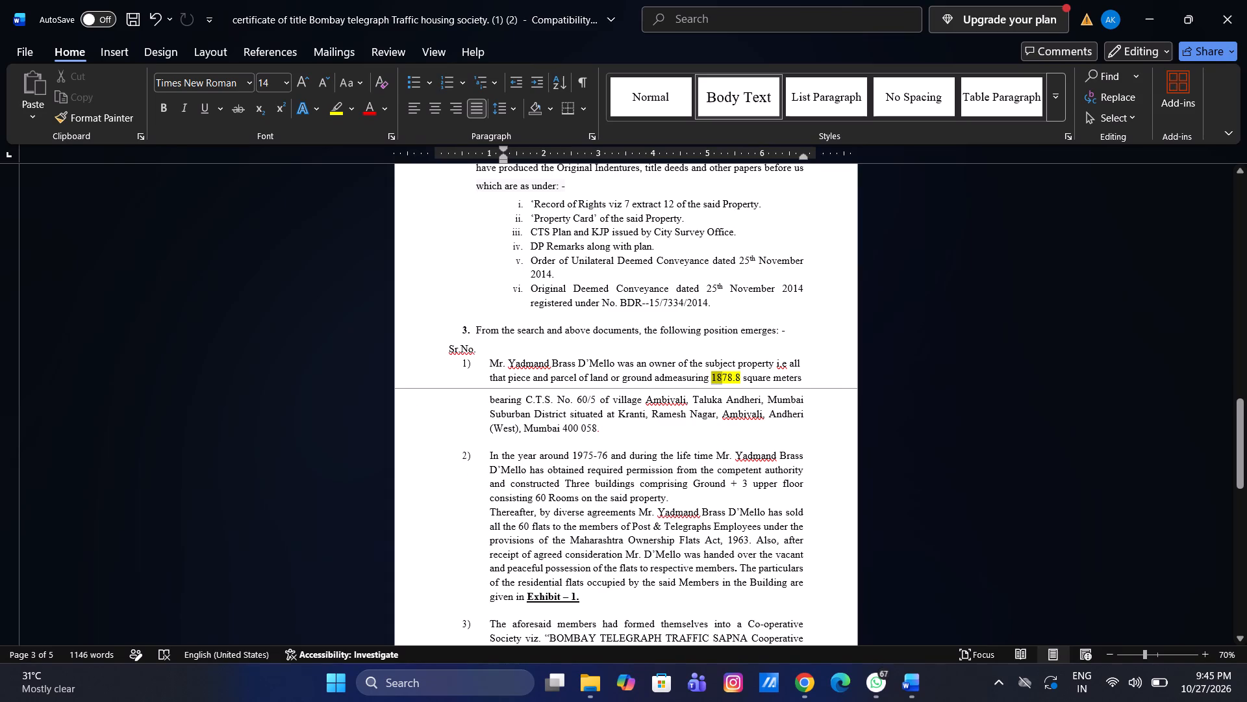
{"action": "left_click_drag", "start_coordinate": [728, 376], "coordinate": [740, 375]}
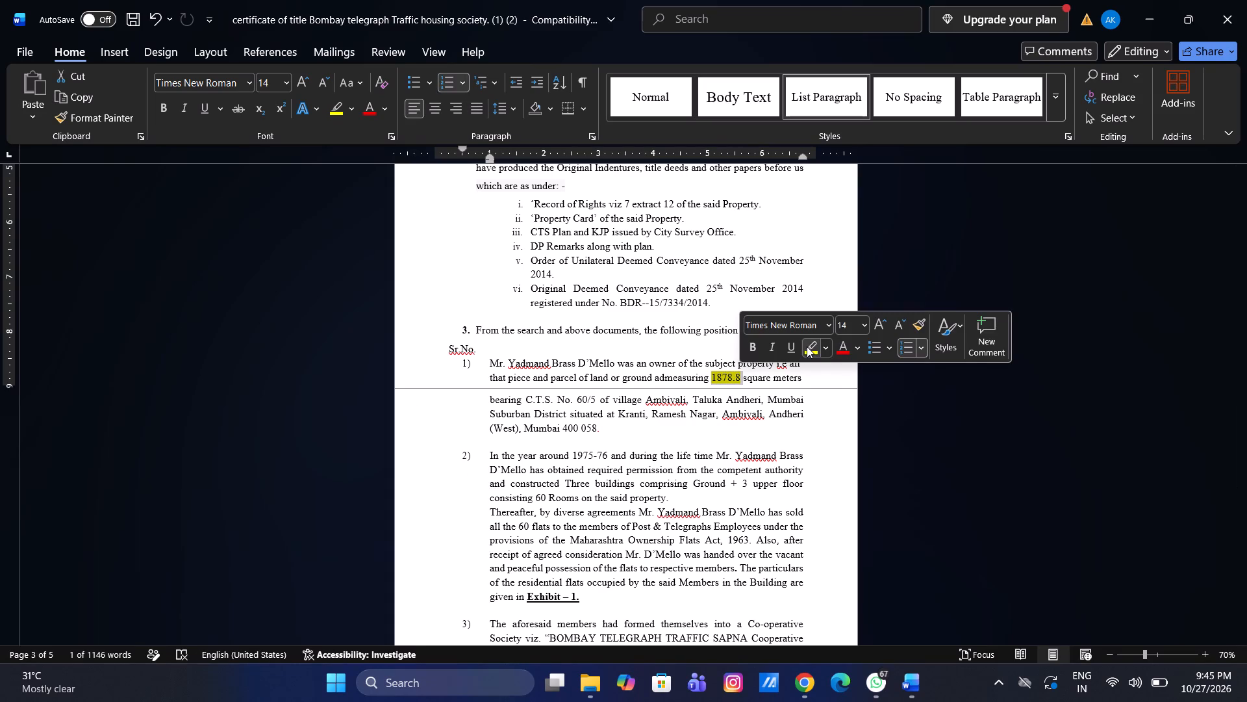
{"action": "left_click", "coordinate": [806, 354]}
{"action": "scroll", "coordinate": [728, 457], "scroll_direction": "down", "scroll_amount": 1}
{"action": "left_click_drag", "start_coordinate": [568, 259], "coordinate": [596, 255]}
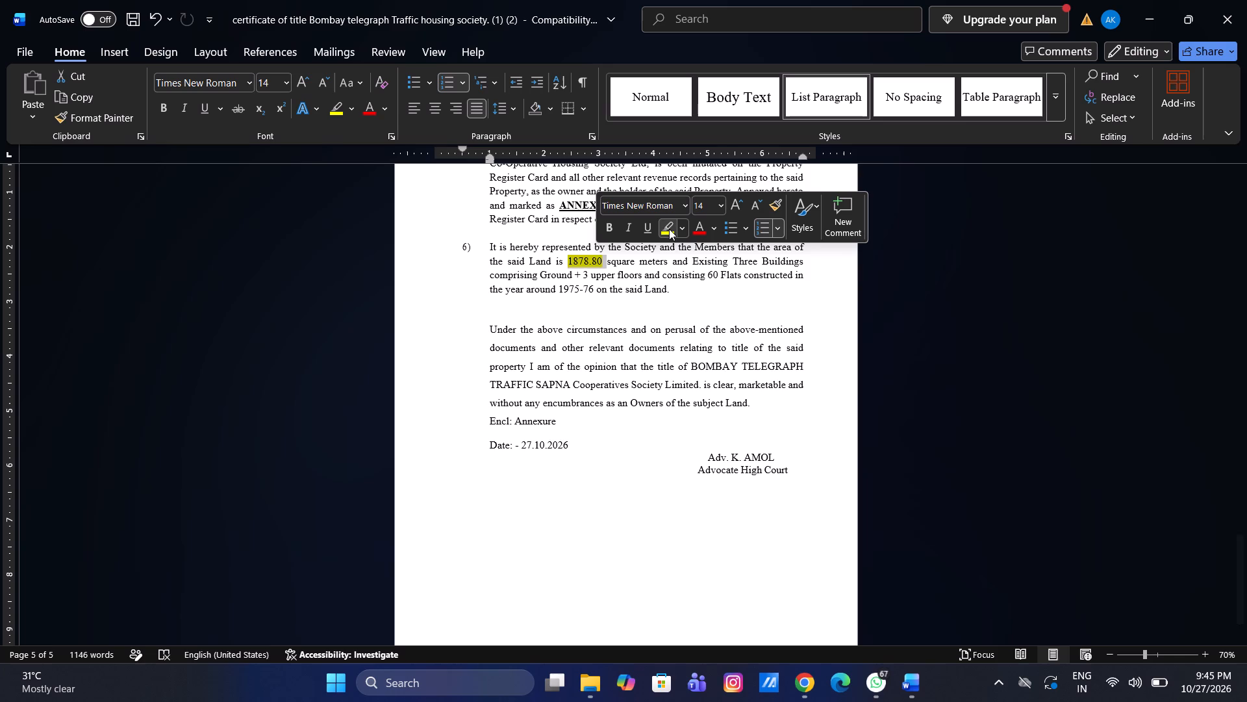
{"action": "left_click", "coordinate": [669, 229]}
Examine the whole document, from the closing paragraph back to the letterhead, for remaining highlights and overall page layout.
{"action": "scroll", "coordinate": [654, 330], "scroll_direction": "up", "scroll_amount": 1}
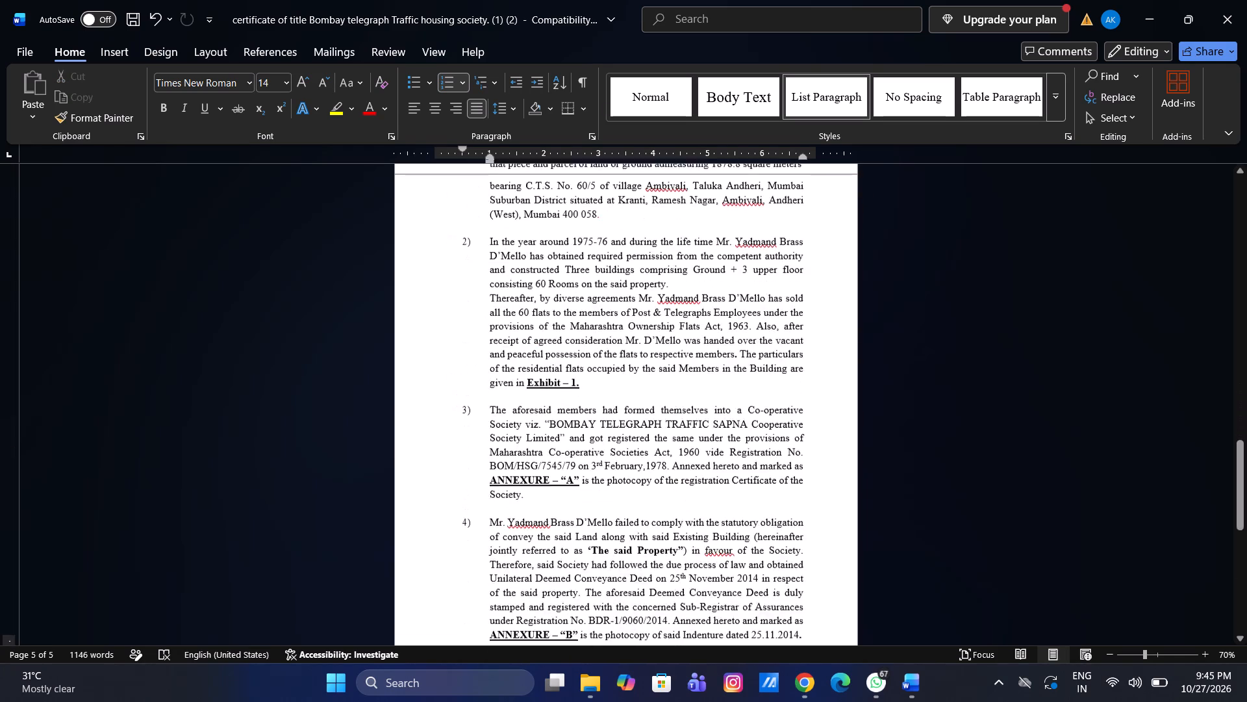
{"action": "scroll", "coordinate": [654, 330], "scroll_direction": "up", "scroll_amount": 1}
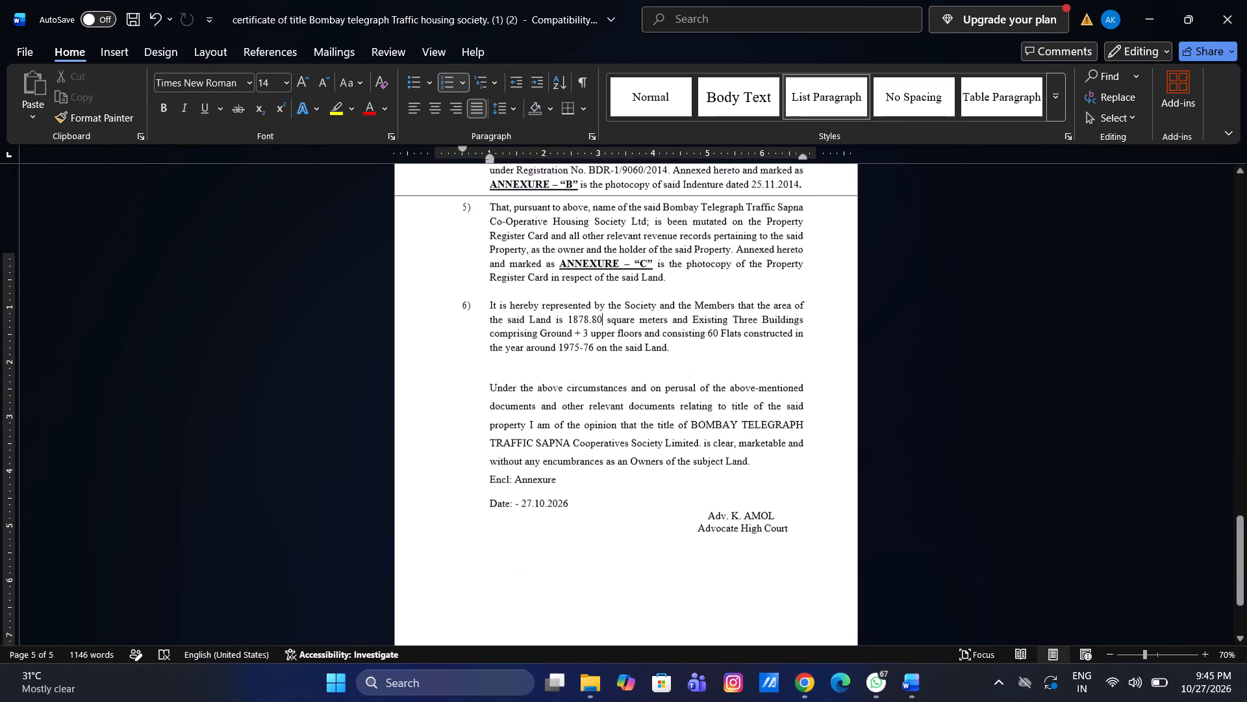
{"action": "scroll", "coordinate": [654, 330], "scroll_direction": "up", "scroll_amount": 1}
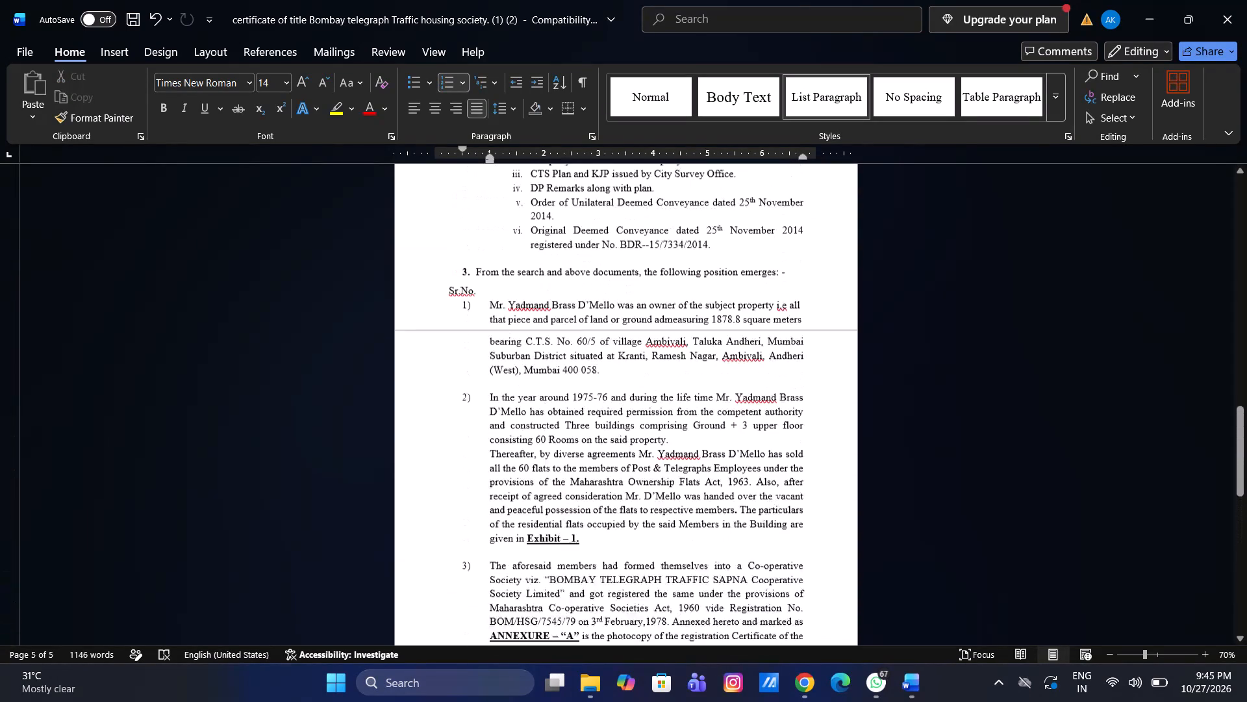
{"action": "scroll", "coordinate": [654, 330], "scroll_direction": "up", "scroll_amount": 1}
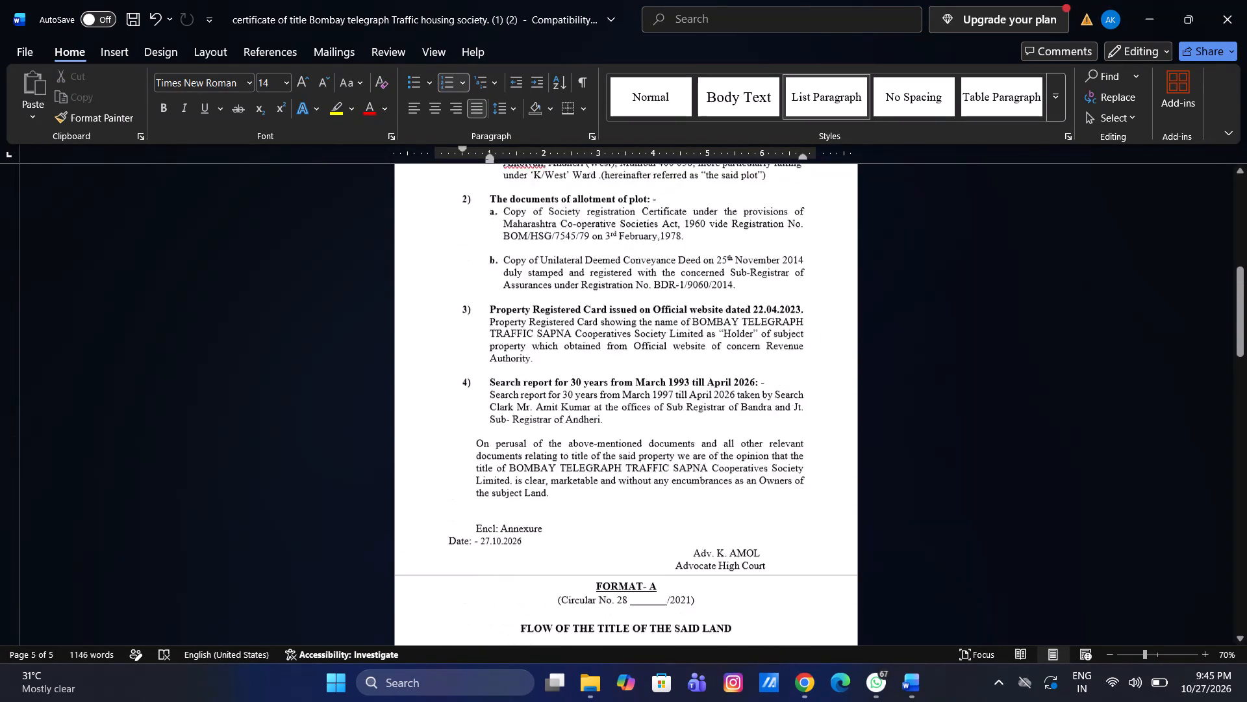
{"action": "scroll", "coordinate": [654, 330], "scroll_direction": "up", "scroll_amount": 1}
{"action": "scroll", "coordinate": [654, 330], "scroll_direction": "down", "scroll_amount": 1, "text": "ctrl"}
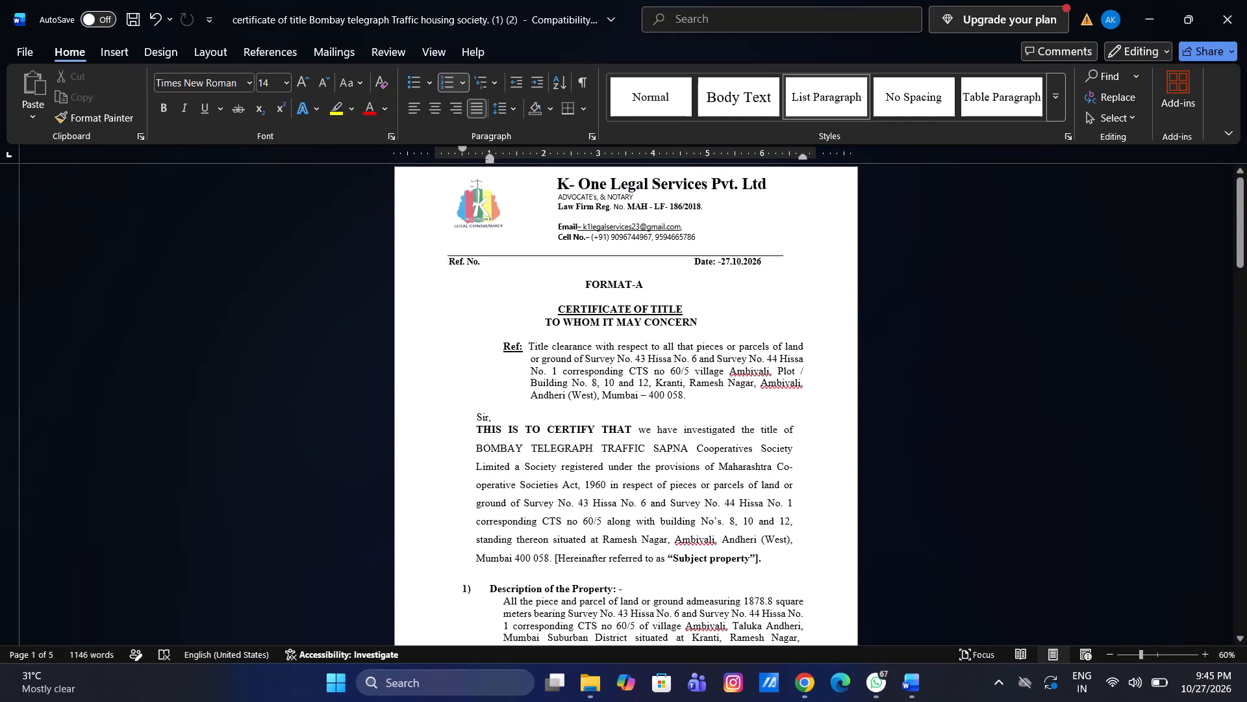
{"action": "scroll", "coordinate": [654, 330], "scroll_direction": "down", "scroll_amount": 4, "text": "ctrl"}
{"action": "scroll", "coordinate": [654, 330], "scroll_direction": "down", "scroll_amount": 2}
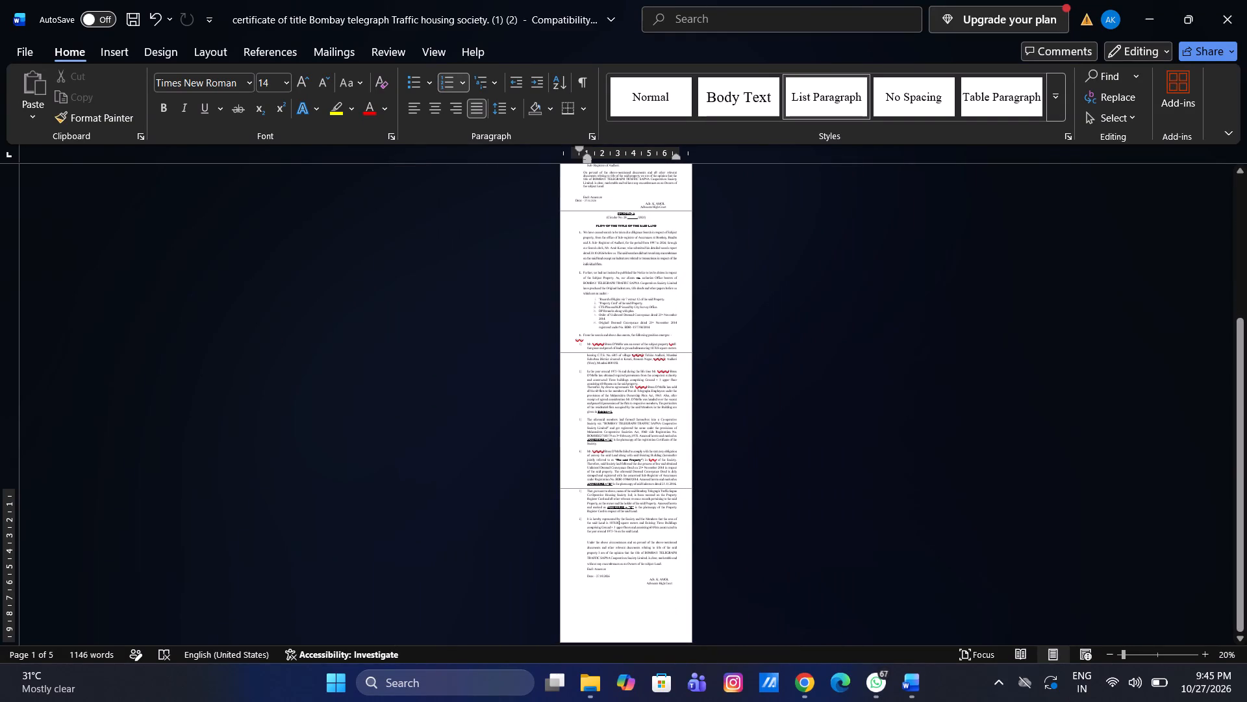
{"action": "scroll", "coordinate": [654, 330], "scroll_direction": "up", "scroll_amount": 4}
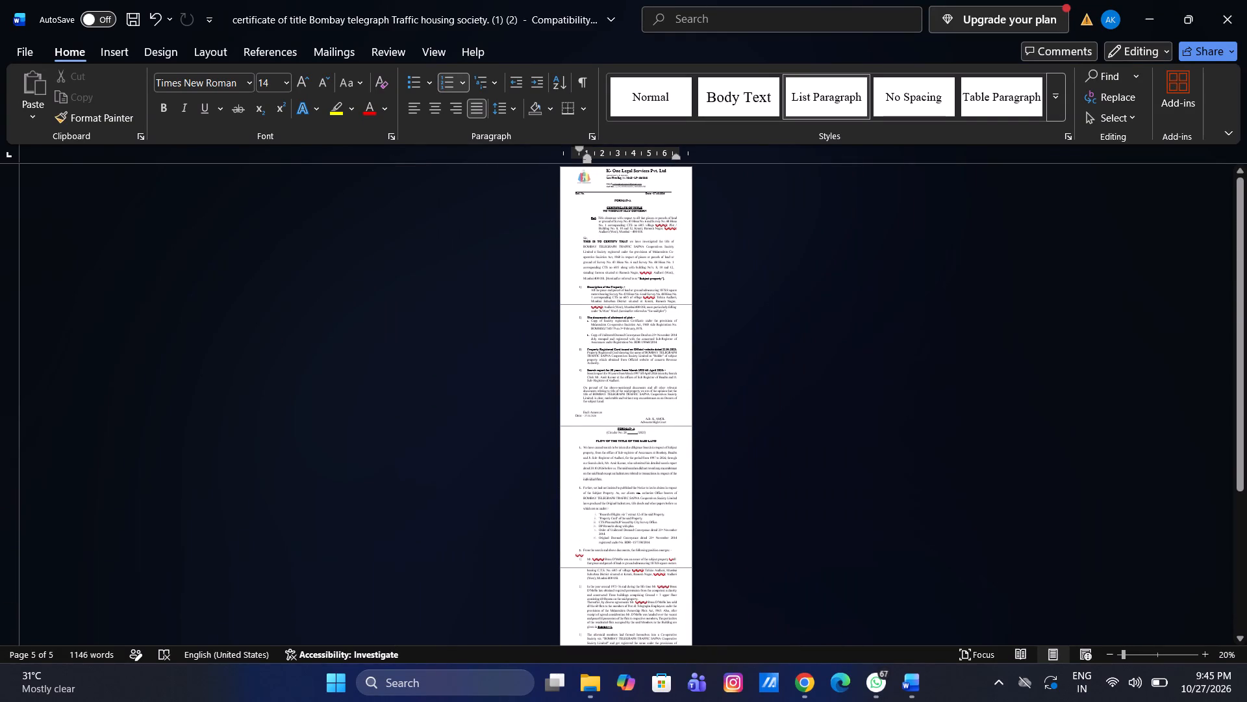
Set up a copy of the document in the Desktop folder, named "certificate of title Bombay telegraph Traffic housing society re".
{"action": "left_click", "coordinate": [20, 47]}
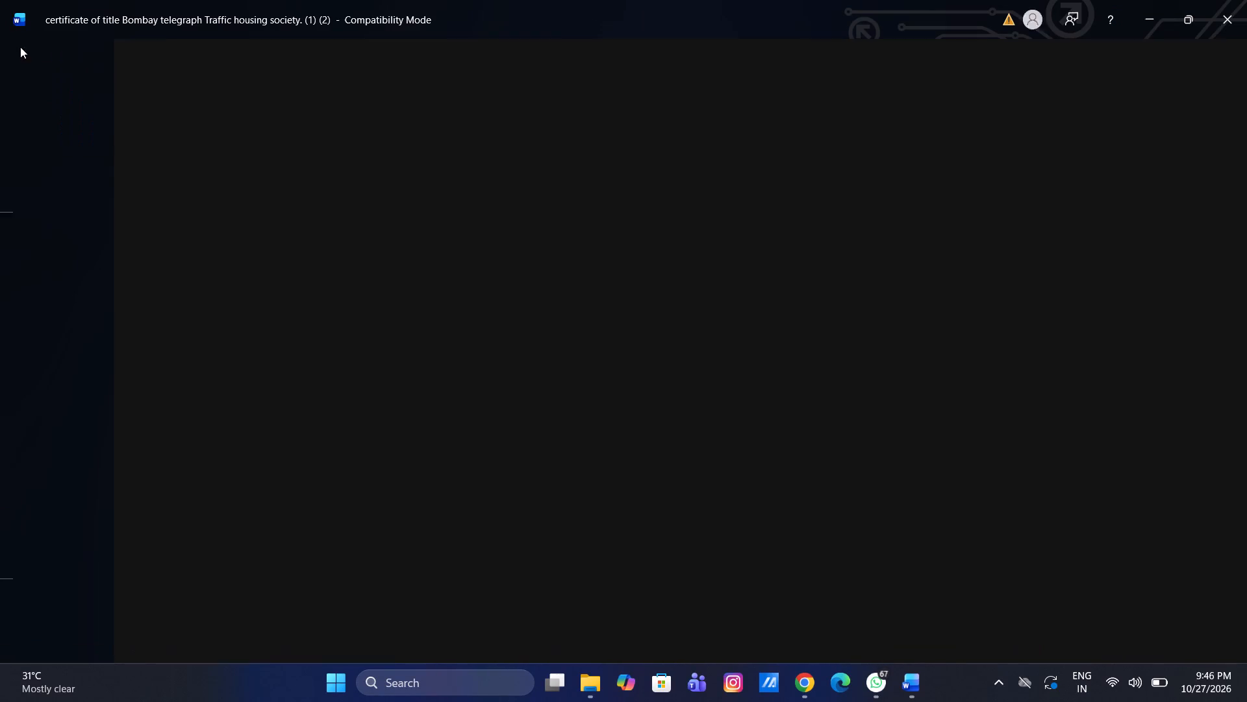
{"action": "left_click", "coordinate": [68, 295]}
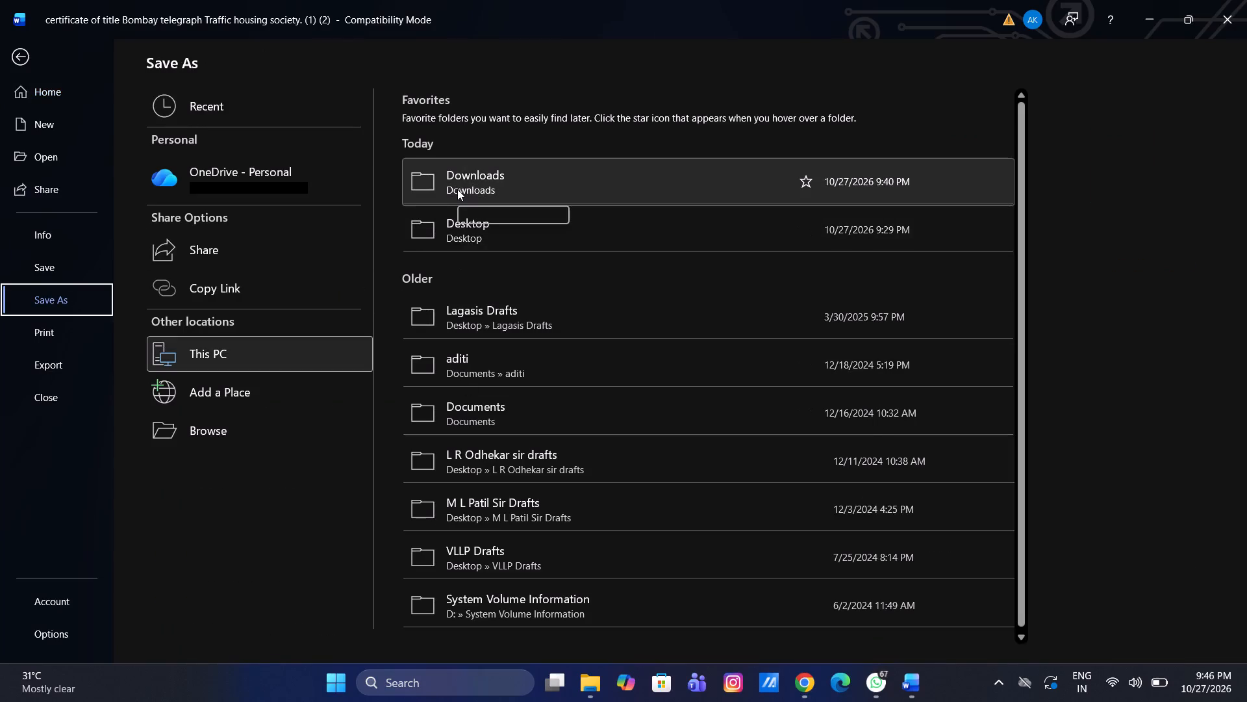
{"action": "left_click", "coordinate": [502, 227]}
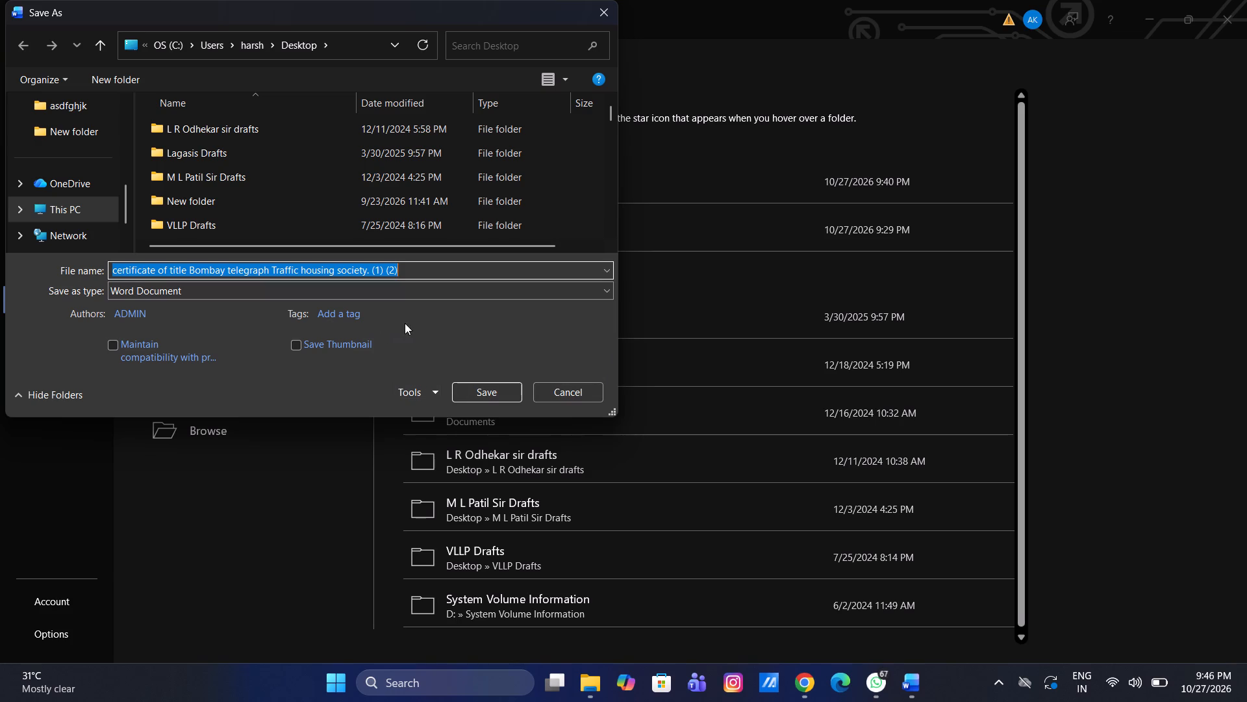
{"action": "left_click", "coordinate": [409, 267]}
{"action": "left_click", "coordinate": [409, 267]}
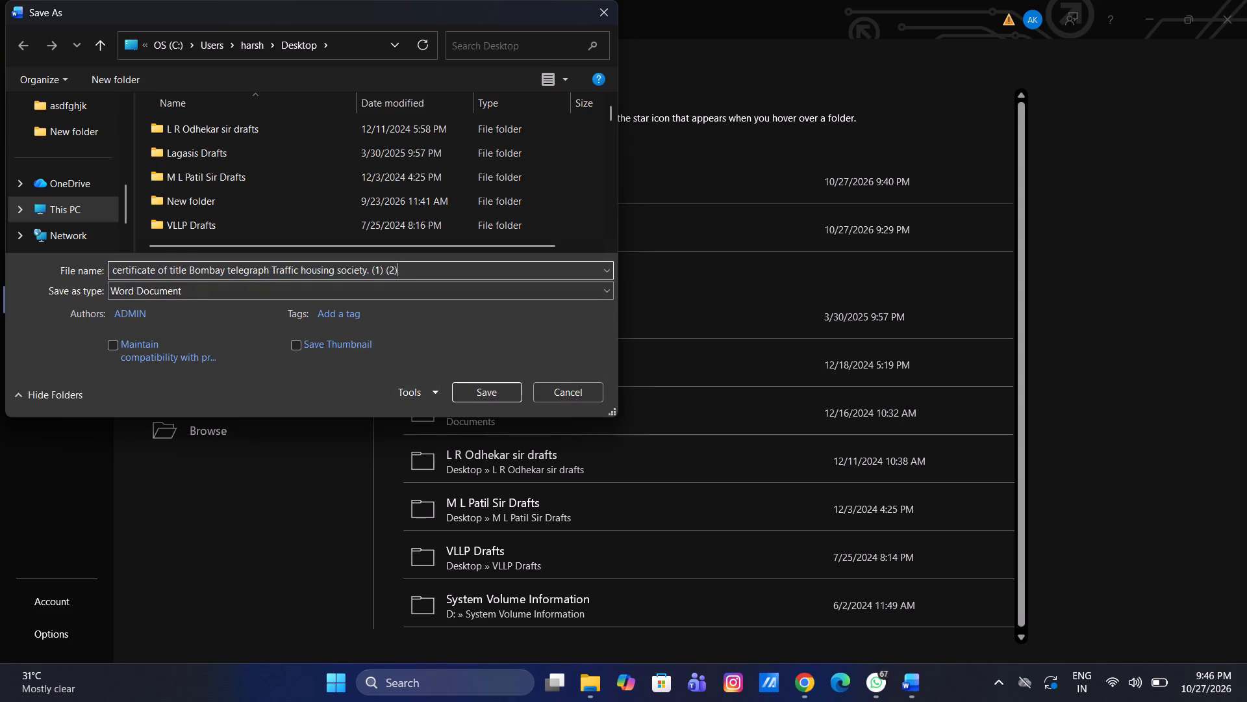
{"action": "key", "text": "BackSpace"}
{"action": "key", "text": "BackSpace"}
{"action": "key", "text": "BackSpace"}
{"action": "key", "text": "BackSpace"}
{"action": "key", "text": "BackSpace"}
{"action": "key", "text": "BackSpace"}
{"action": "key", "text": "BackSpace"}
{"action": "key", "text": "BackSpace"}
{"action": "key", "text": "BackSpace"}
{"action": "key", "text": "space"}
{"action": "type", "text": "re"}
Set the copy's file type to PDF, save it, and minimize the window showing the published file.
{"action": "left_click", "coordinate": [233, 291]}
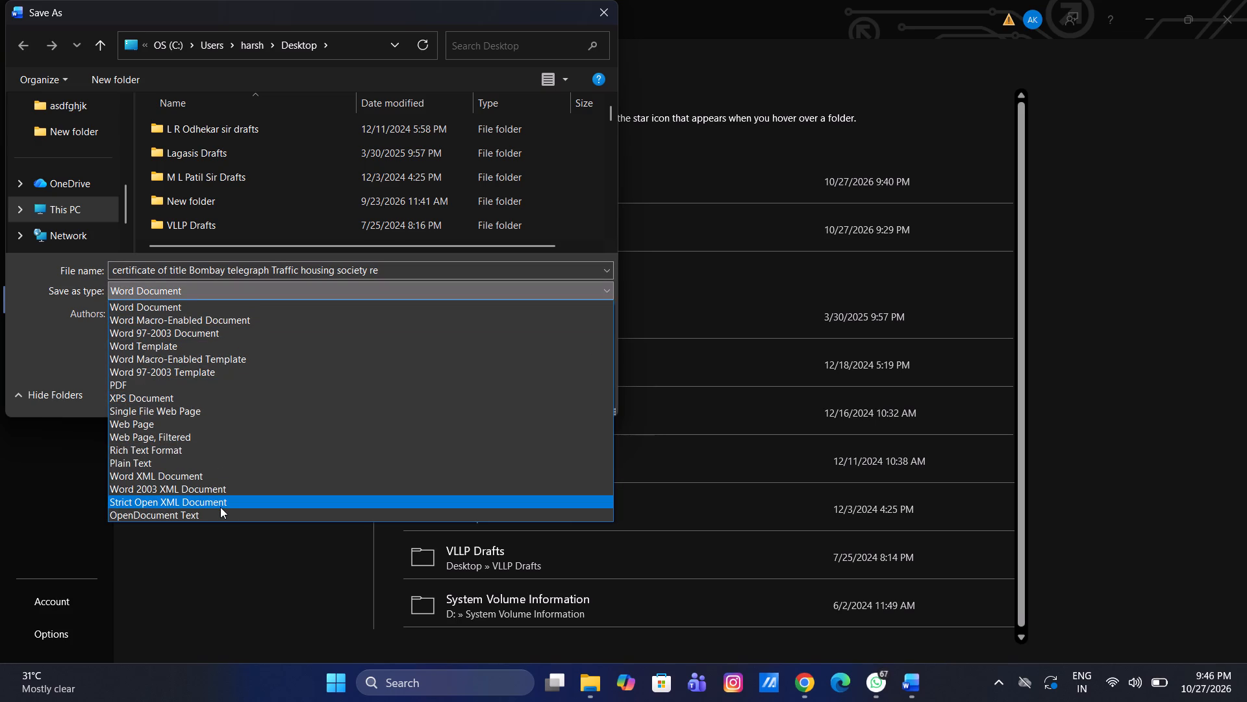
{"action": "scroll", "coordinate": [220, 507], "scroll_direction": "down", "scroll_amount": 3}
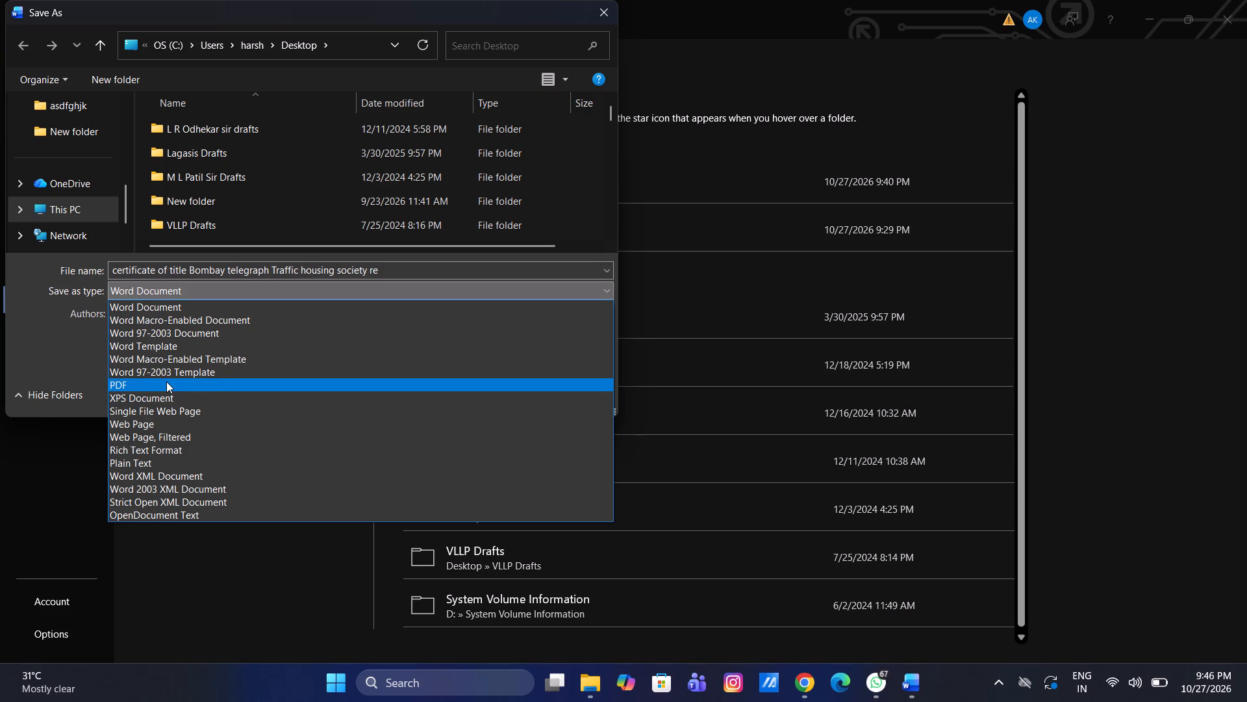
{"action": "left_click", "coordinate": [168, 396]}
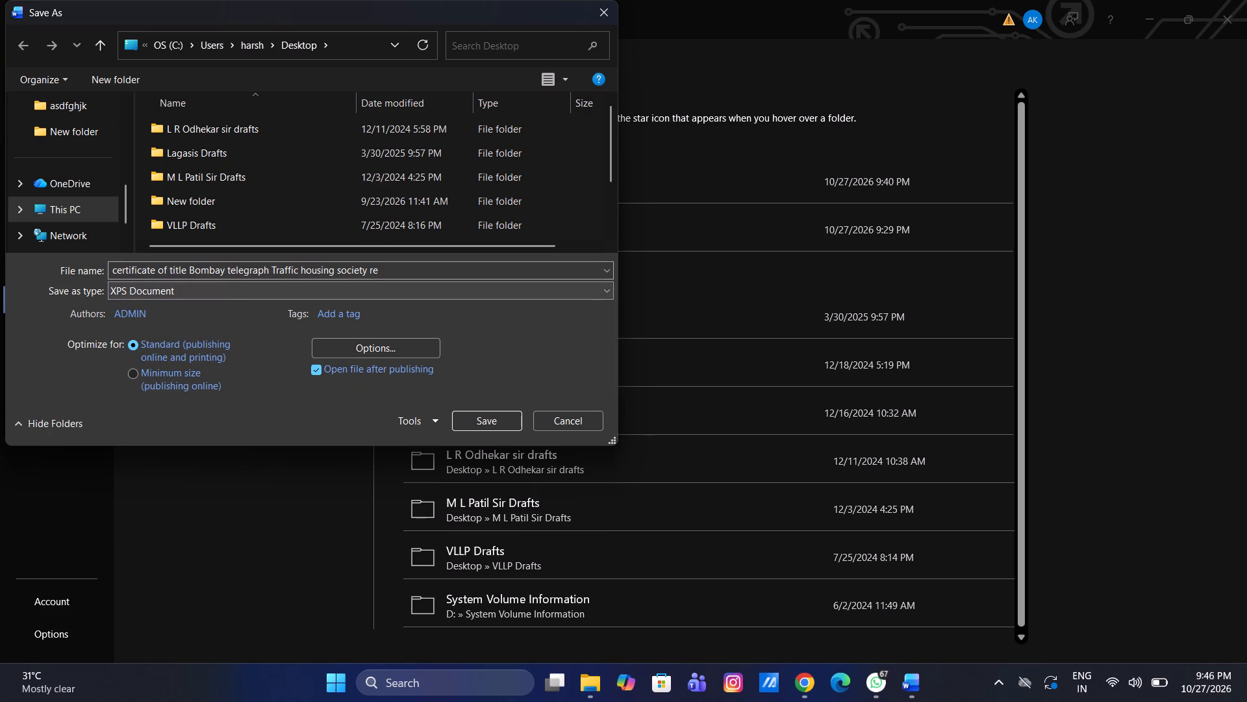
{"action": "left_click", "coordinate": [212, 294]}
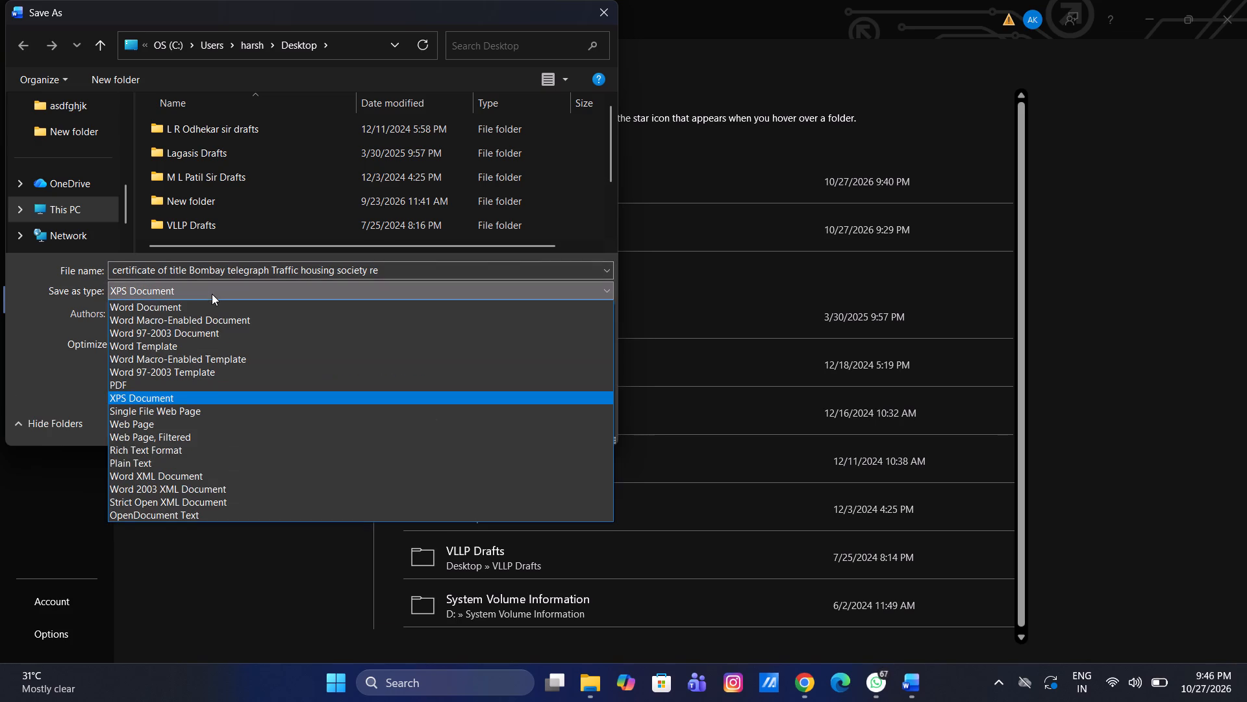
{"action": "left_click", "coordinate": [188, 385]}
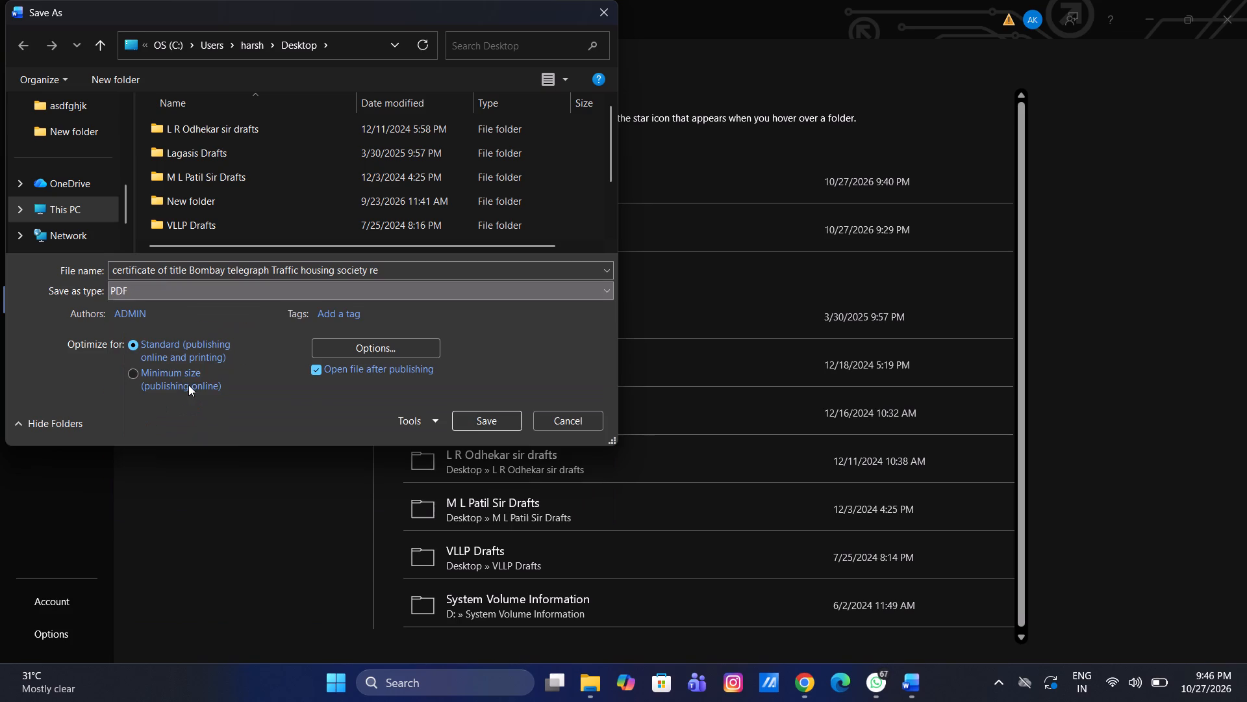
{"action": "left_click", "coordinate": [489, 423]}
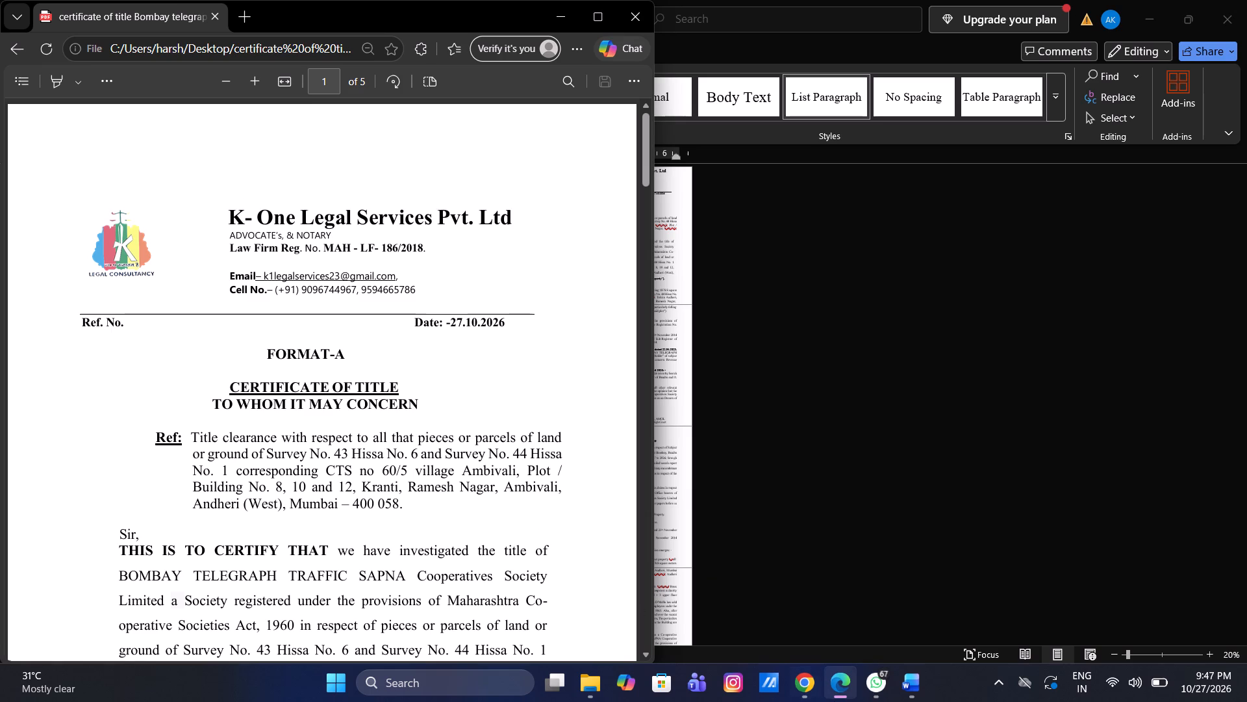
{"action": "left_click", "coordinate": [562, 15]}
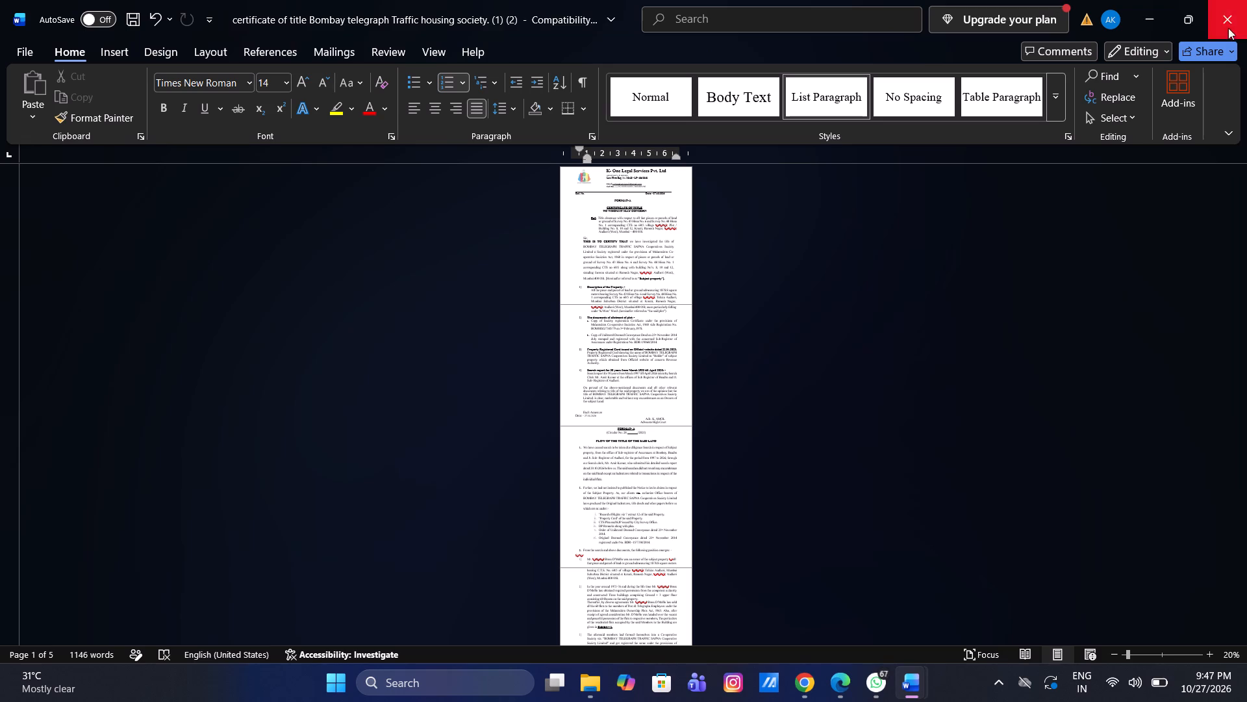
Minimize the certificate of title document and examine the closing paragraphs and signature block of the Siya Traders Legal Notice.
{"action": "left_click", "coordinate": [1144, 20]}
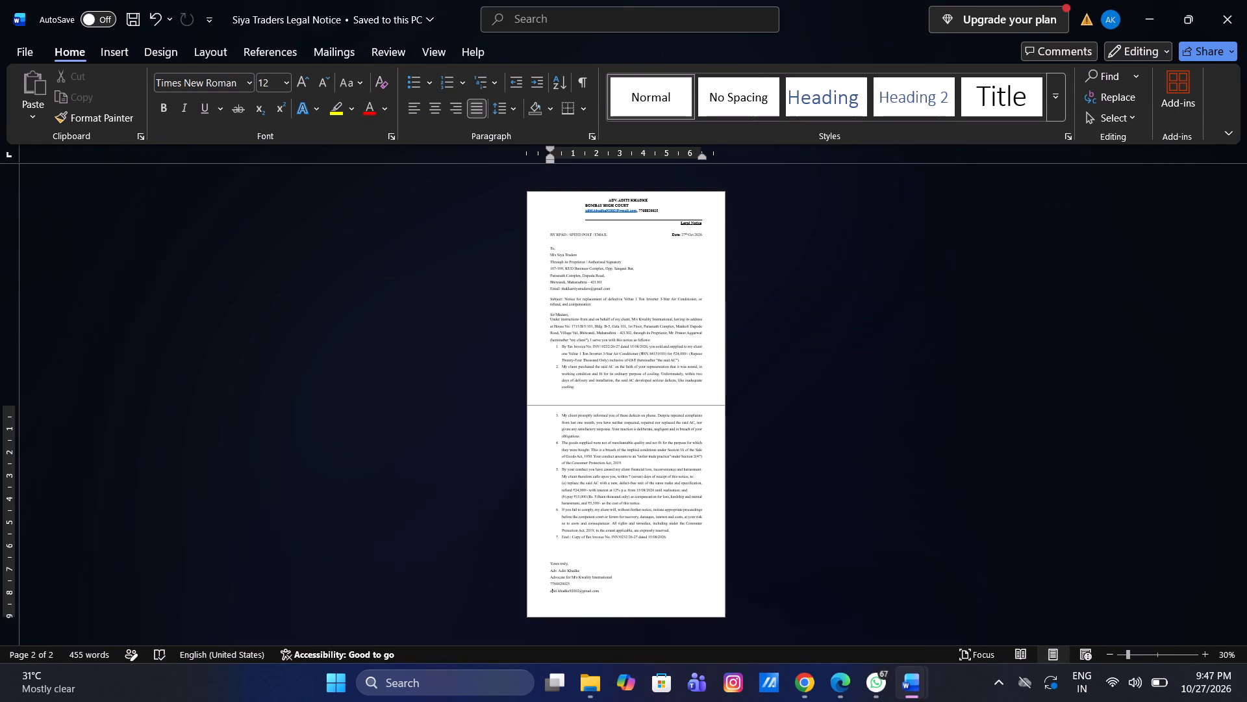
{"action": "scroll", "coordinate": [574, 287], "scroll_direction": "up", "scroll_amount": 3, "text": "ctrl"}
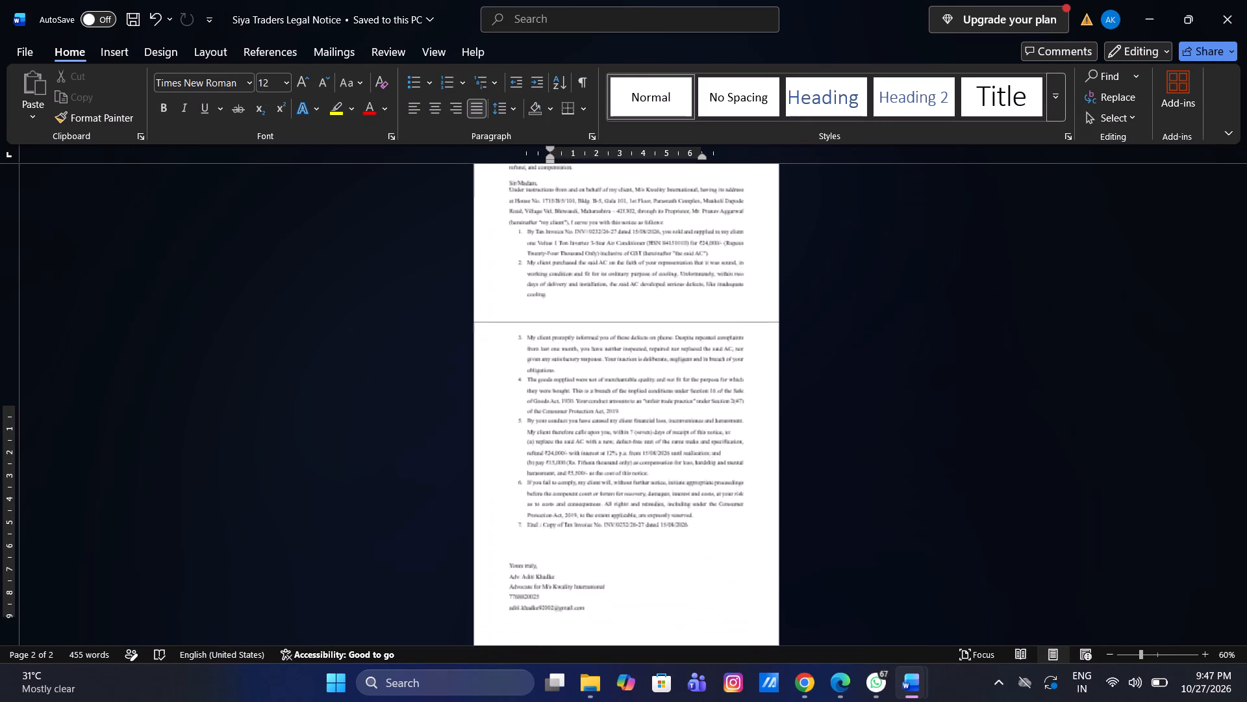
{"action": "scroll", "coordinate": [574, 287], "scroll_direction": "up", "scroll_amount": 2, "text": "ctrl"}
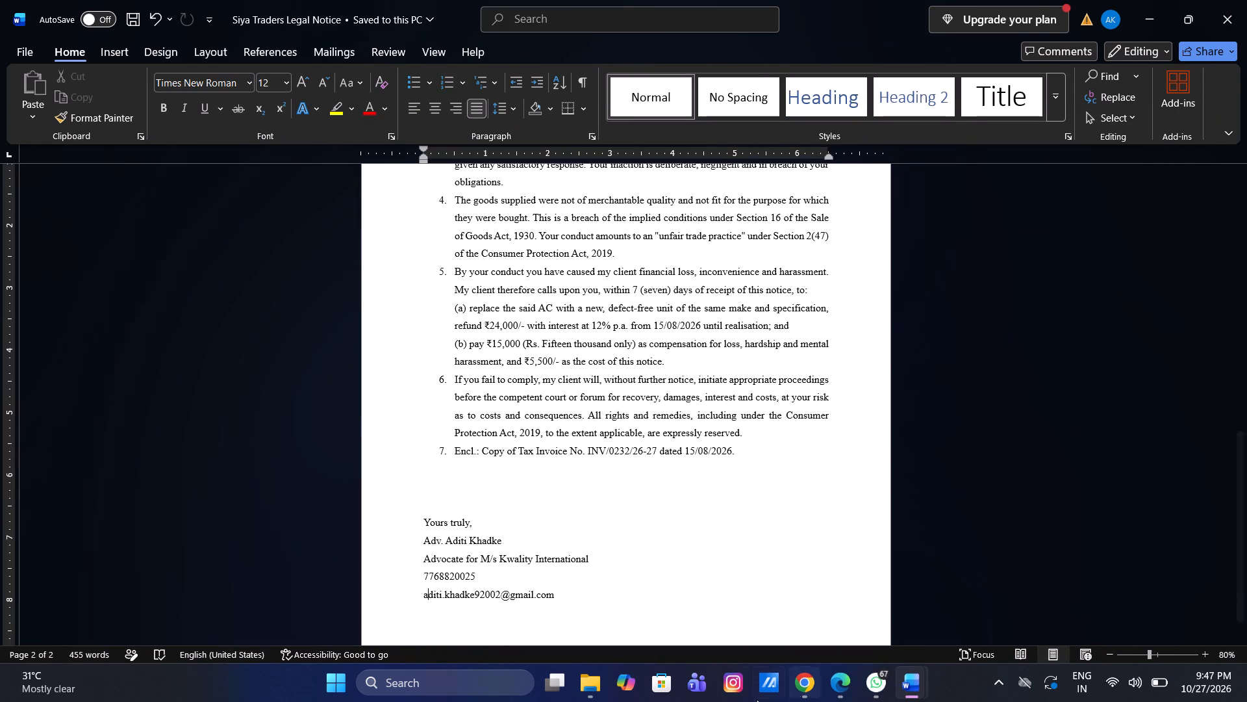
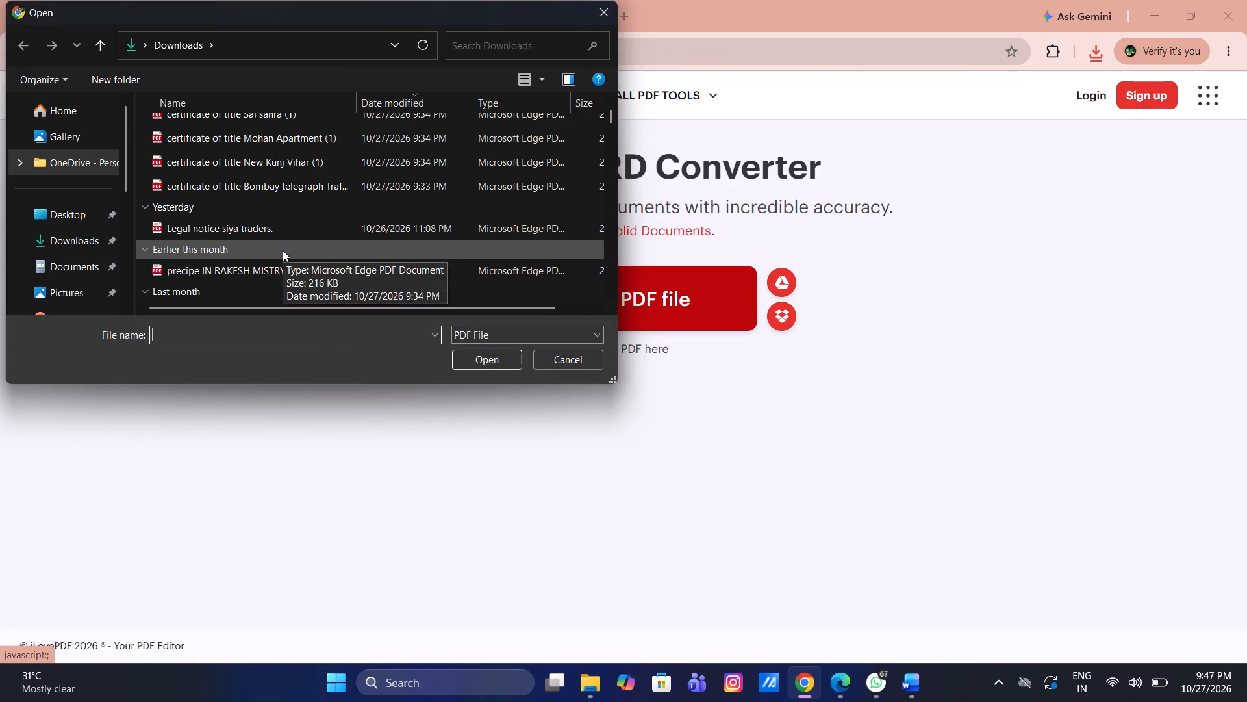
Load the PDF "certificate of title New Kunj Vihar (1)" from the Downloads folder into the PDF to Word converter.
{"action": "scroll", "coordinate": [283, 250], "scroll_direction": "down", "scroll_amount": 1}
{"action": "double_click", "coordinate": [284, 161]}
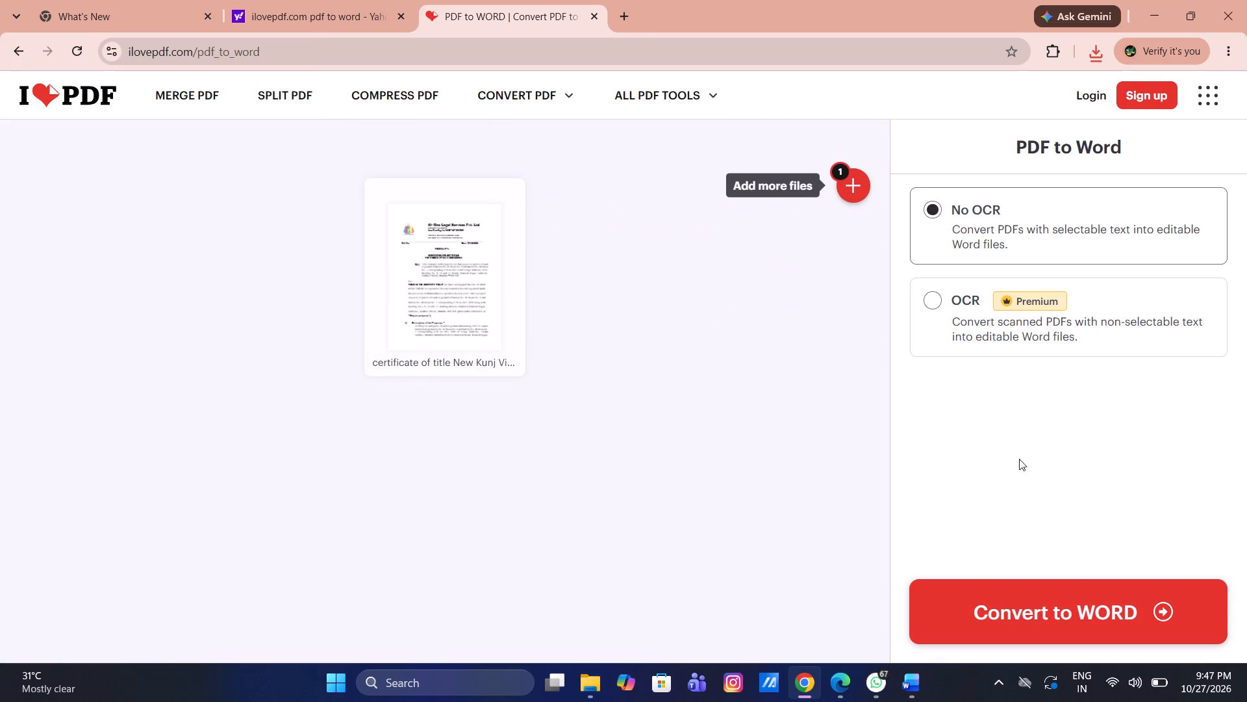
Convert the New Kunj Vihar certificate of title PDF to Word with the No OCR option.
{"action": "left_click", "coordinate": [1077, 618]}
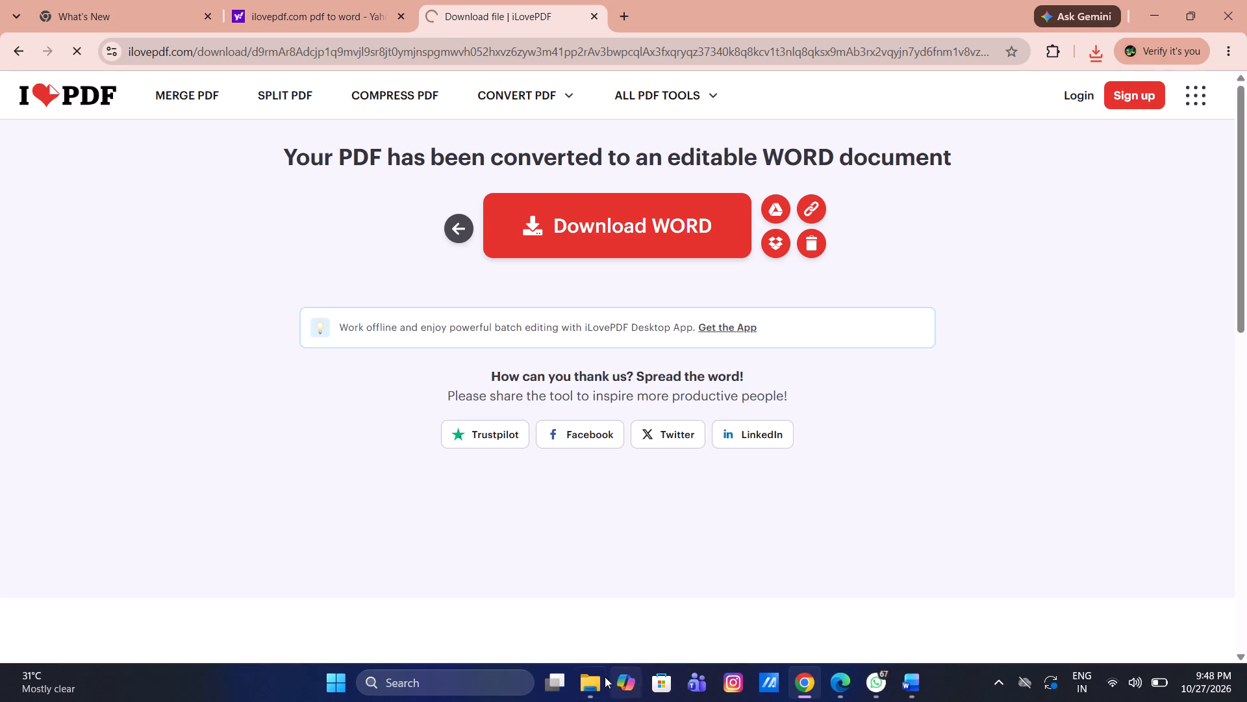
Open the converted "certificate of title New Kunj Vihar (1)" Word document from the Downloads folder and enable editing.
{"action": "left_click", "coordinate": [615, 583]}
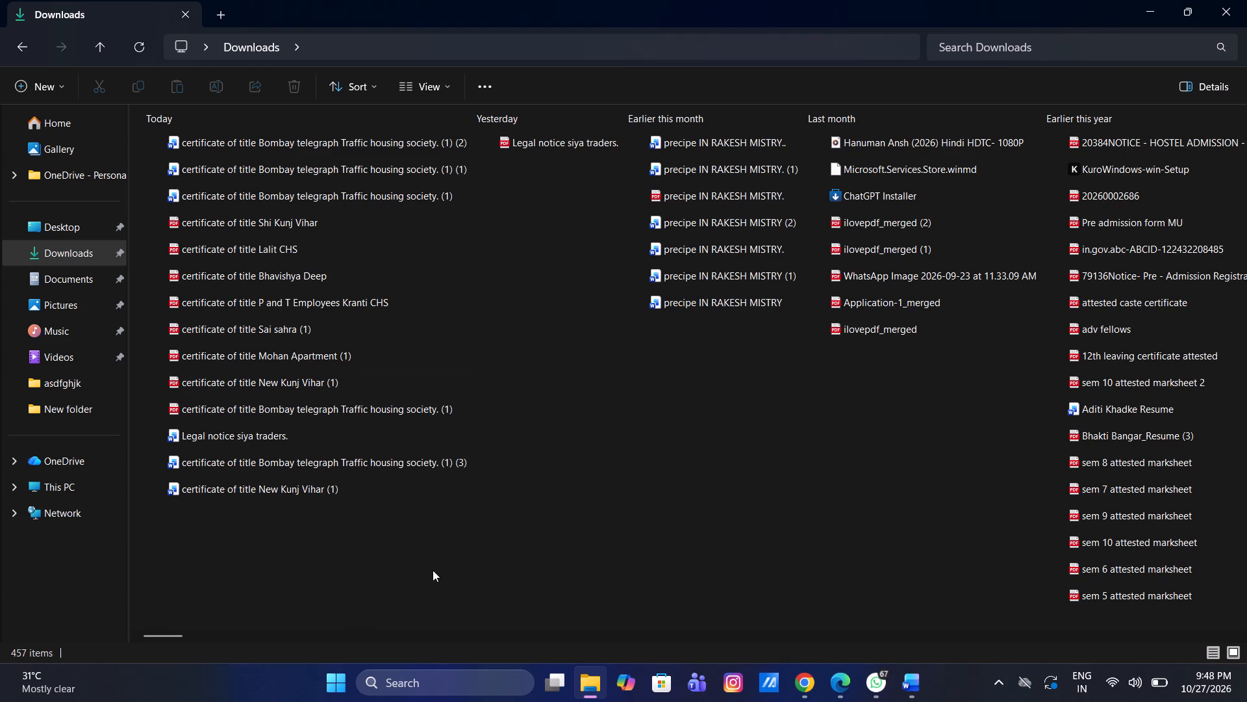
{"action": "double_click", "coordinate": [335, 495]}
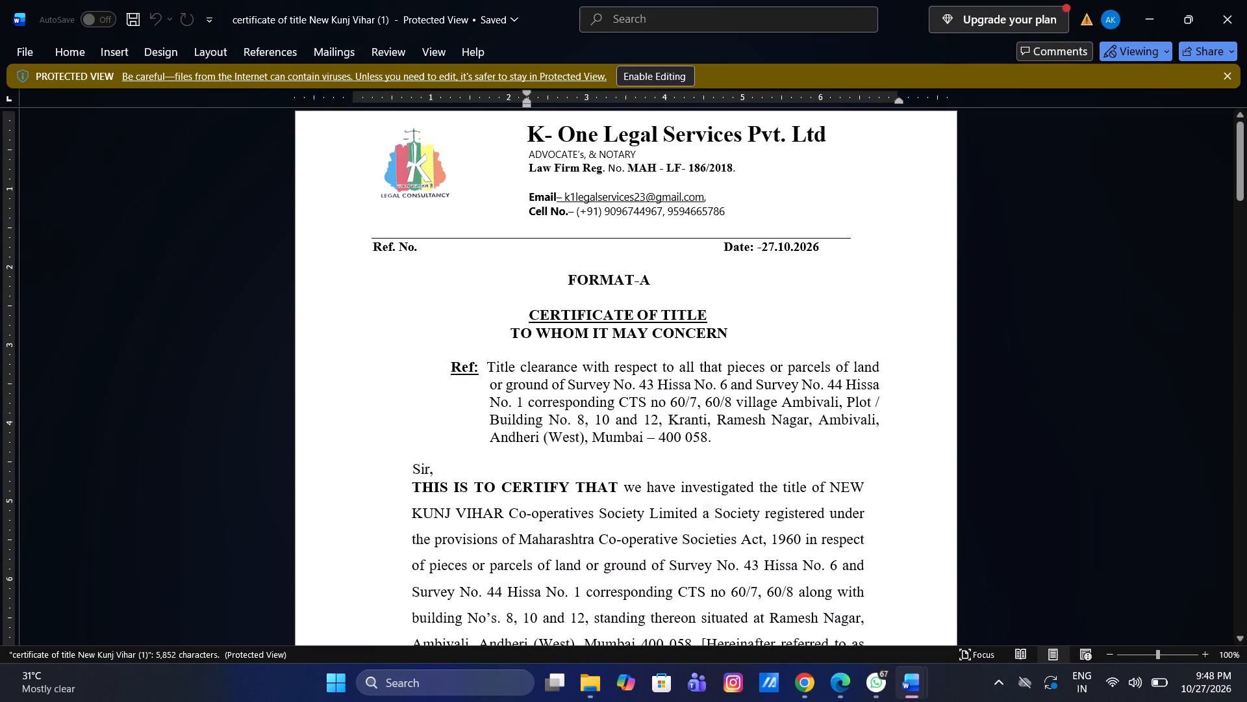
{"action": "scroll", "coordinate": [642, 418], "scroll_direction": "down", "scroll_amount": 2}
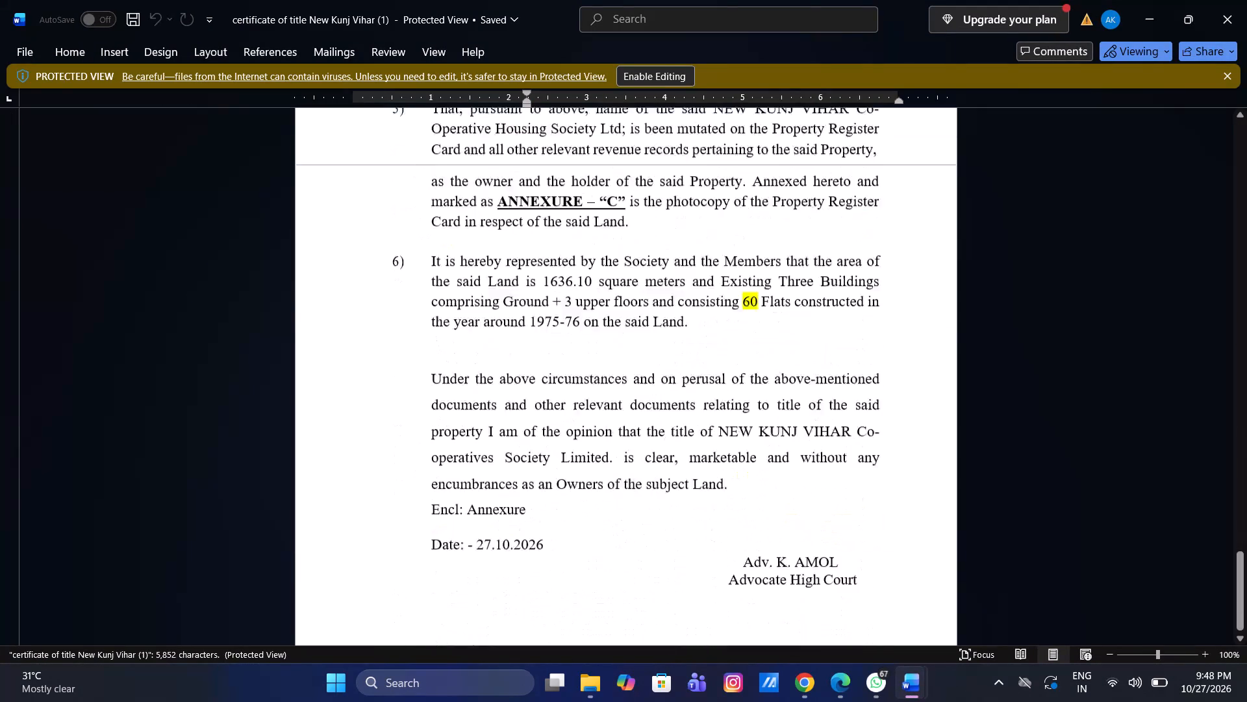
{"action": "scroll", "coordinate": [642, 418], "scroll_direction": "down", "scroll_amount": 1}
{"action": "scroll", "coordinate": [642, 418], "scroll_direction": "up", "scroll_amount": 4}
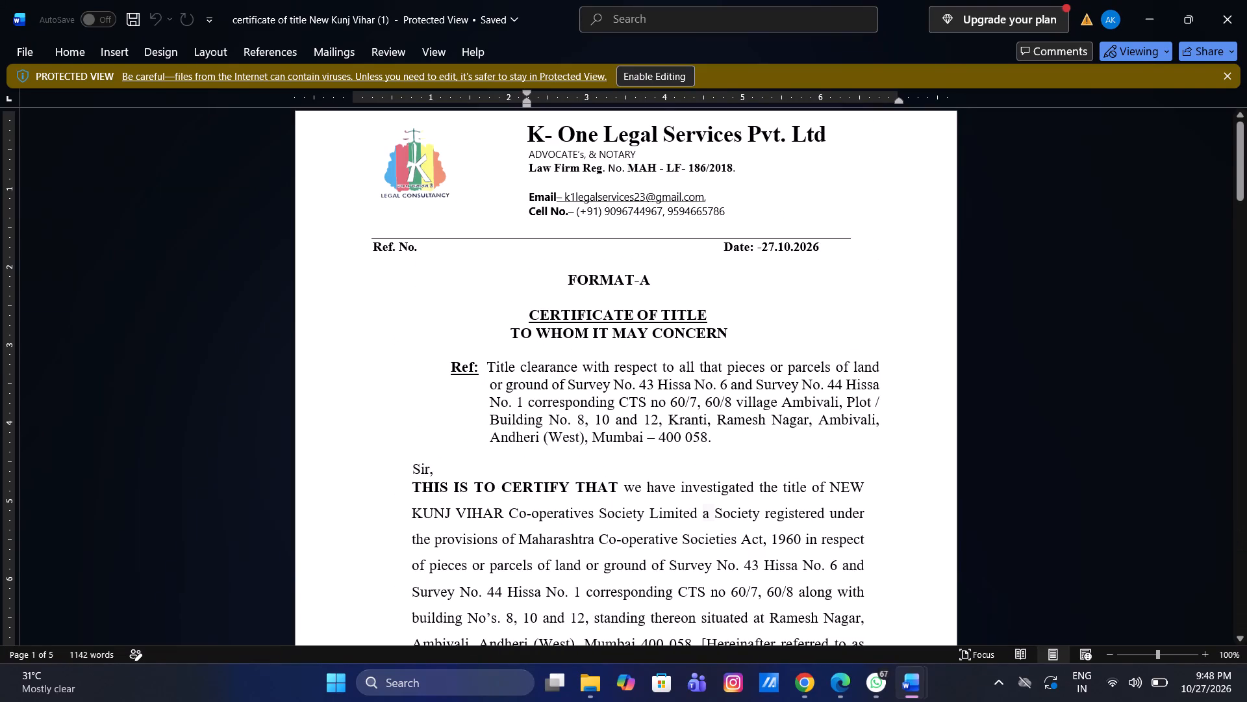
{"action": "left_click", "coordinate": [657, 86]}
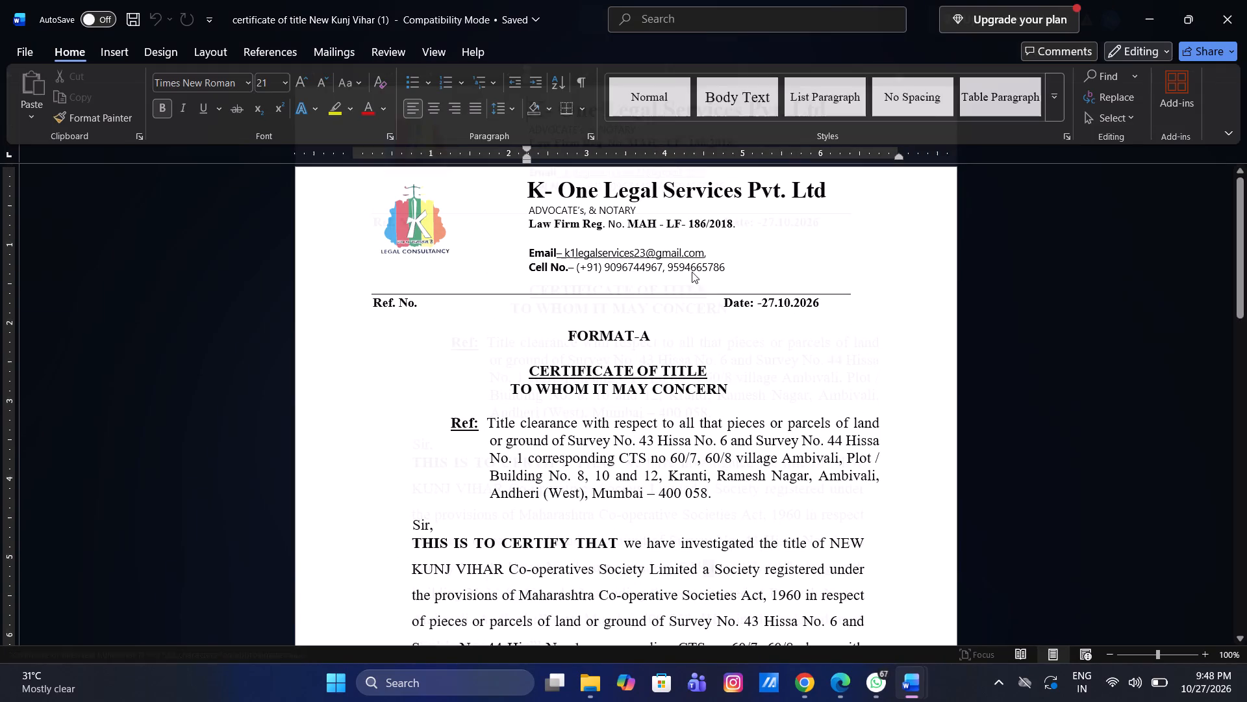
Remove the yellow highlight from "7545" in the society registration number in item 2) a, "The documents of allotment of plot".
{"action": "scroll", "coordinate": [659, 482], "scroll_direction": "down", "scroll_amount": 1}
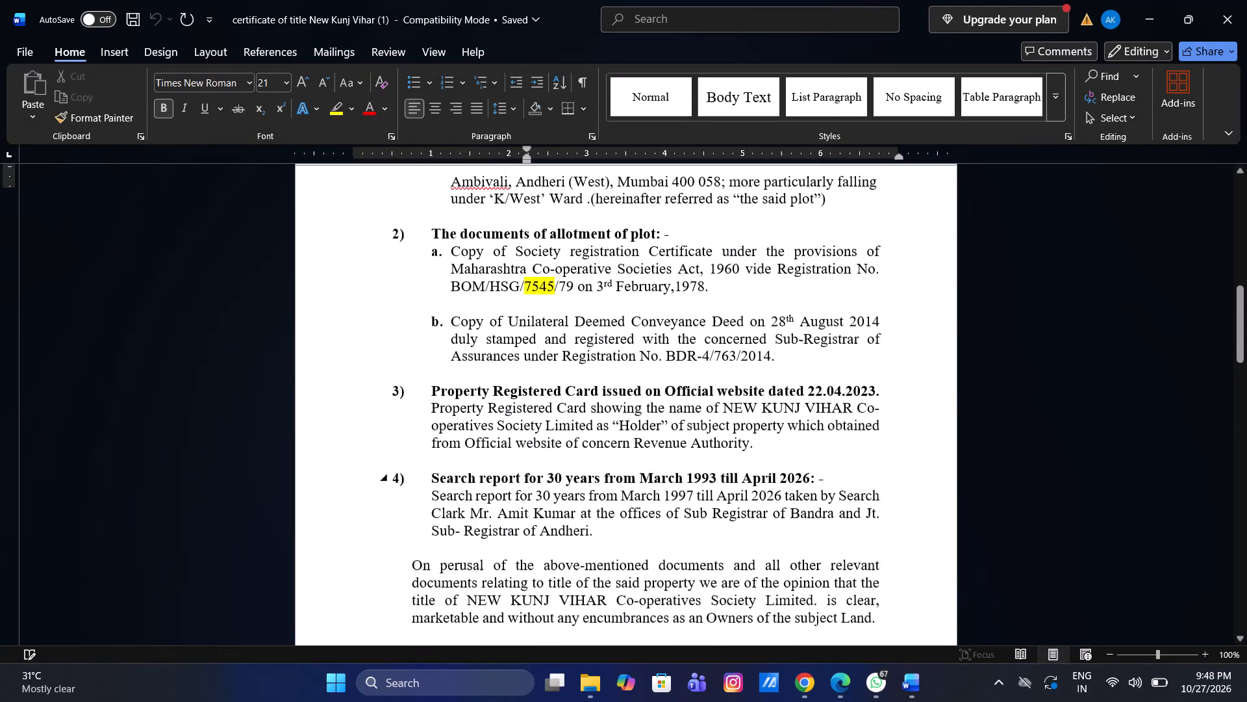
{"action": "scroll", "coordinate": [659, 482], "scroll_direction": "down", "scroll_amount": 1}
{"action": "left_click_drag", "start_coordinate": [524, 363], "coordinate": [542, 363]}
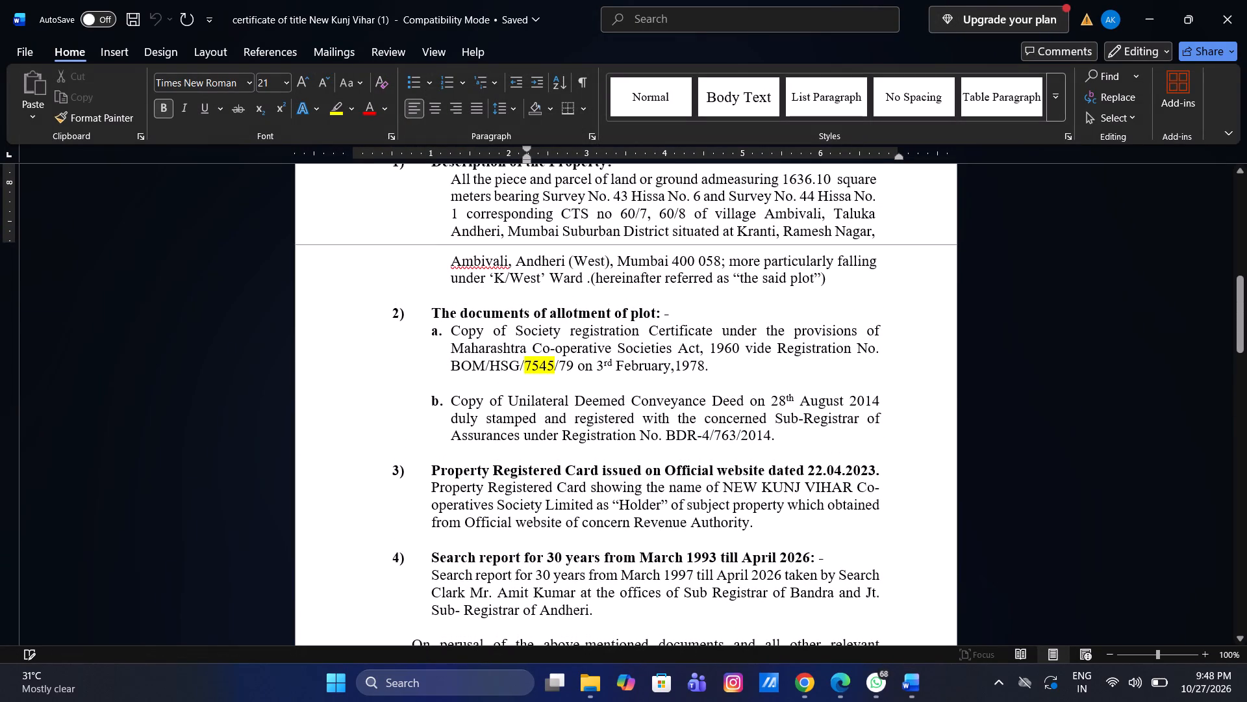
{"action": "left_click_drag", "start_coordinate": [542, 363], "coordinate": [560, 363]}
{"action": "left_click_drag", "start_coordinate": [577, 367], "coordinate": [532, 369]}
{"action": "left_click", "coordinate": [532, 369]}
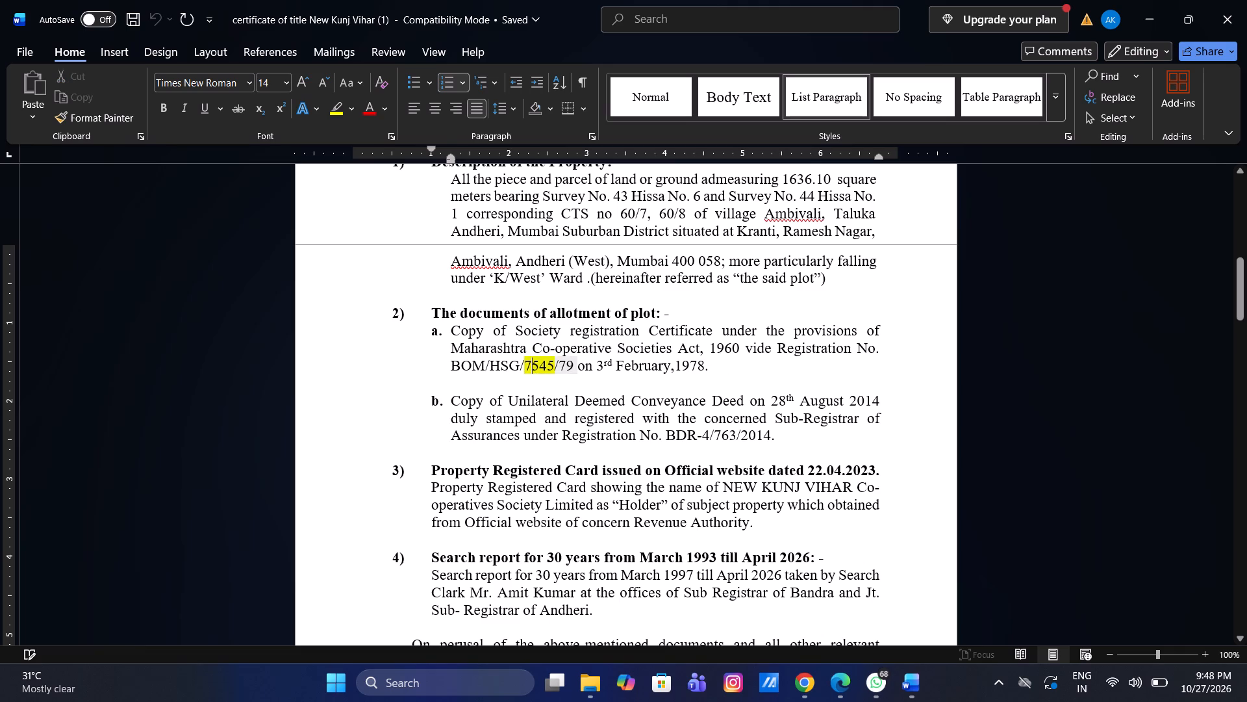
{"action": "left_click_drag", "start_coordinate": [526, 369], "coordinate": [553, 363]}
{"action": "left_click", "coordinate": [621, 341]}
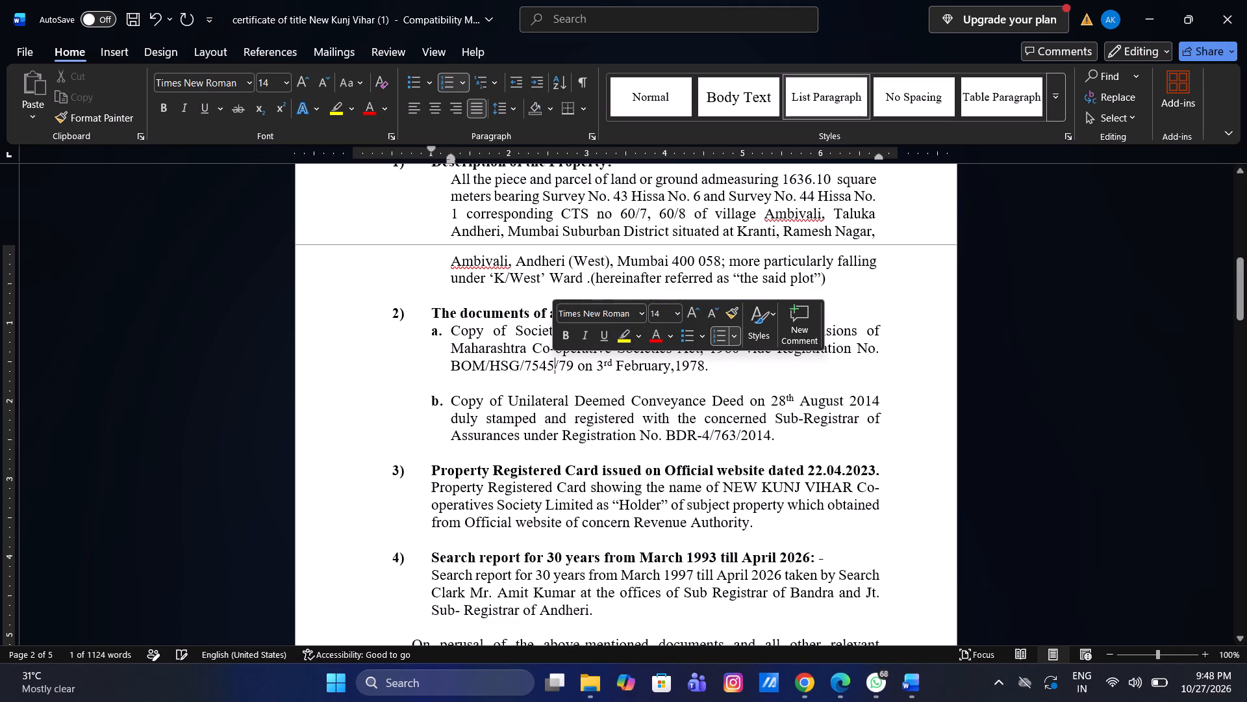
Remove the yellow highlight from "7545/79 on 3rd February,1978" in item 3), about the Society's registration.
{"action": "scroll", "coordinate": [615, 434], "scroll_direction": "down", "scroll_amount": 1}
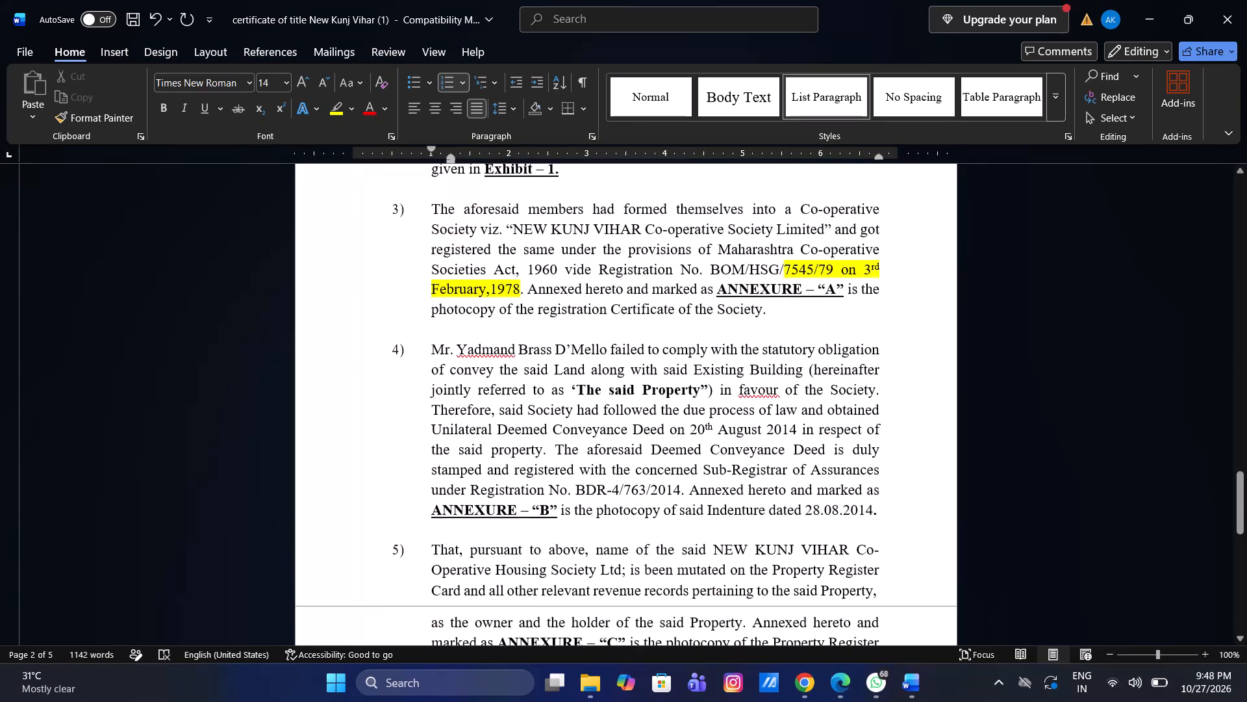
{"action": "left_click_drag", "start_coordinate": [784, 266], "coordinate": [657, 330]}
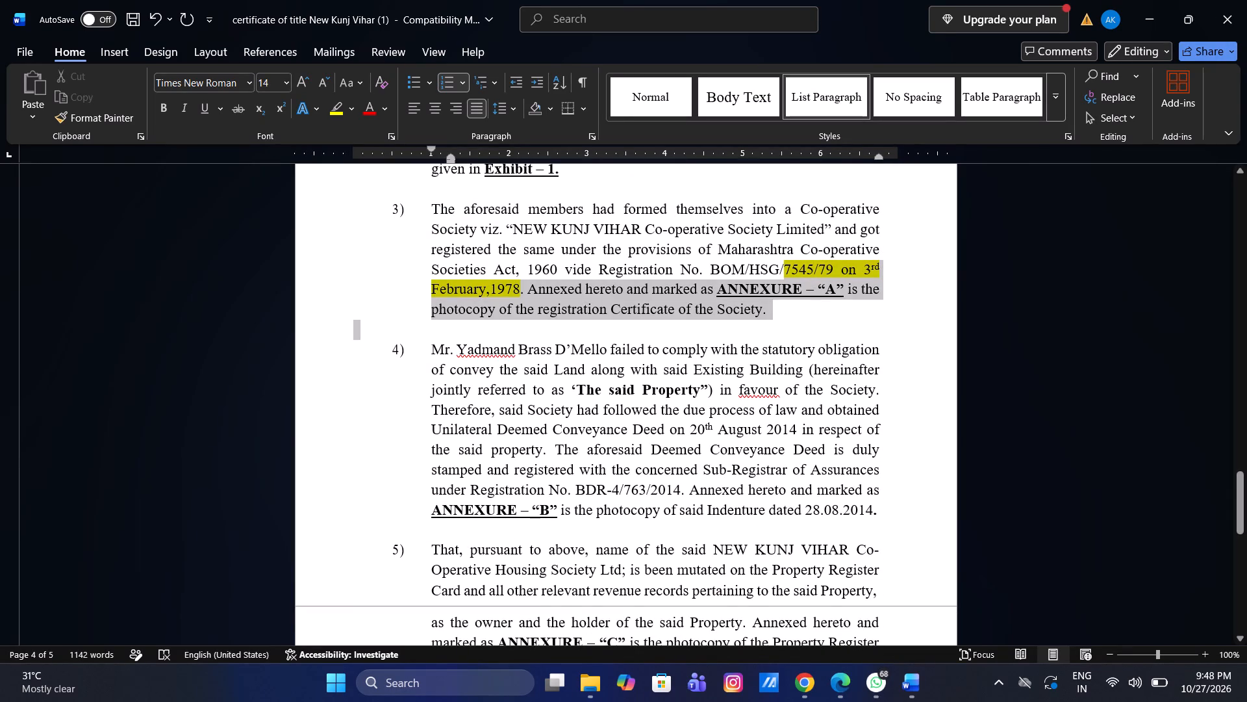
{"action": "left_click_drag", "start_coordinate": [657, 330], "coordinate": [518, 282]}
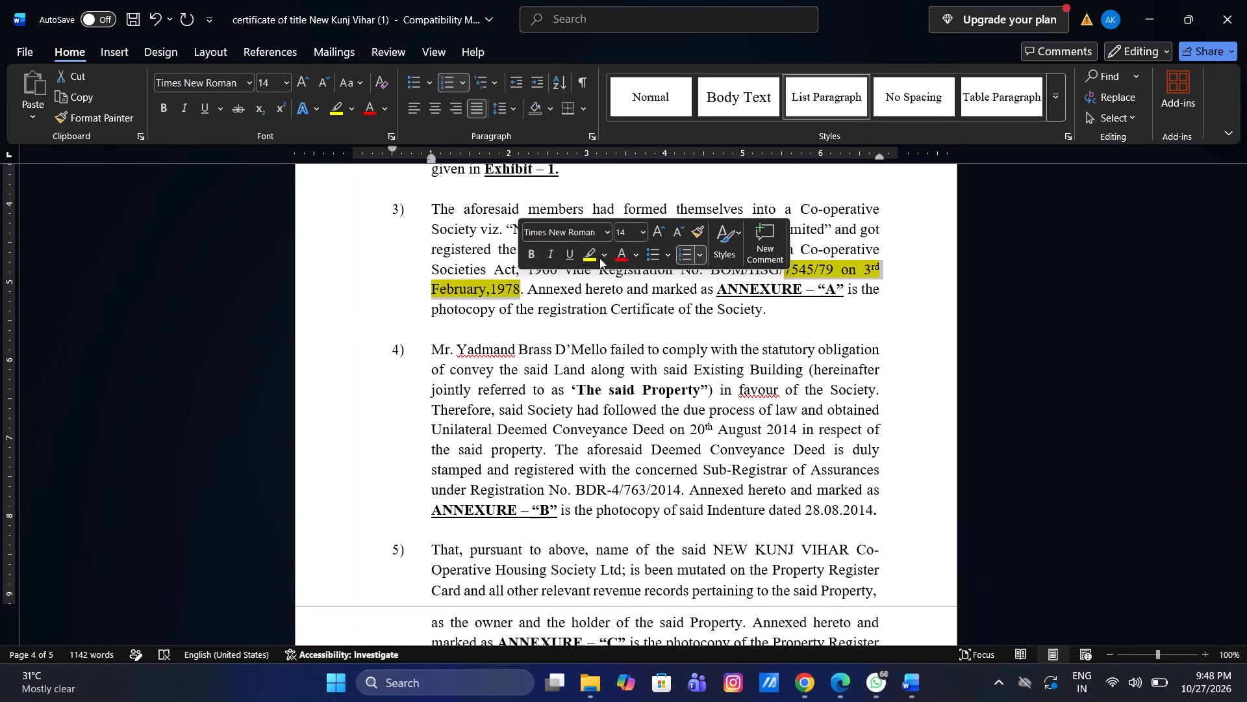
{"action": "left_click", "coordinate": [581, 260]}
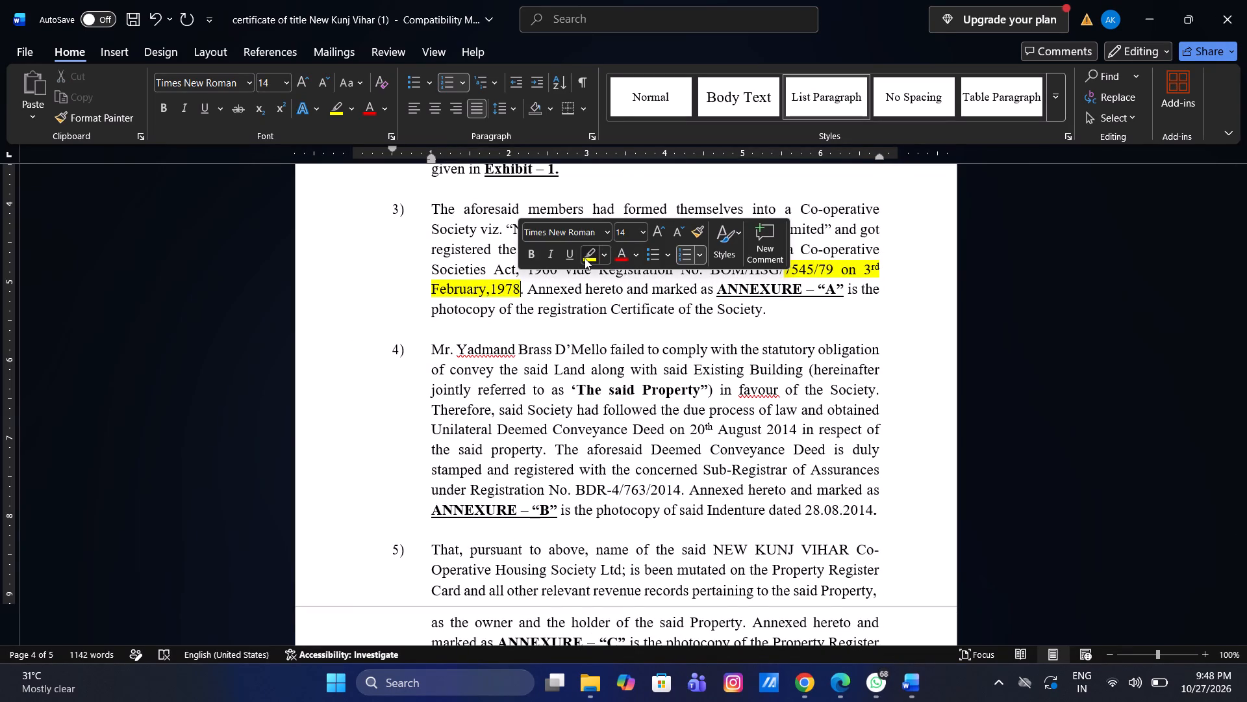
{"action": "left_click", "coordinate": [585, 258]}
{"action": "left_click", "coordinate": [585, 258]}
{"action": "left_click", "coordinate": [522, 326]}
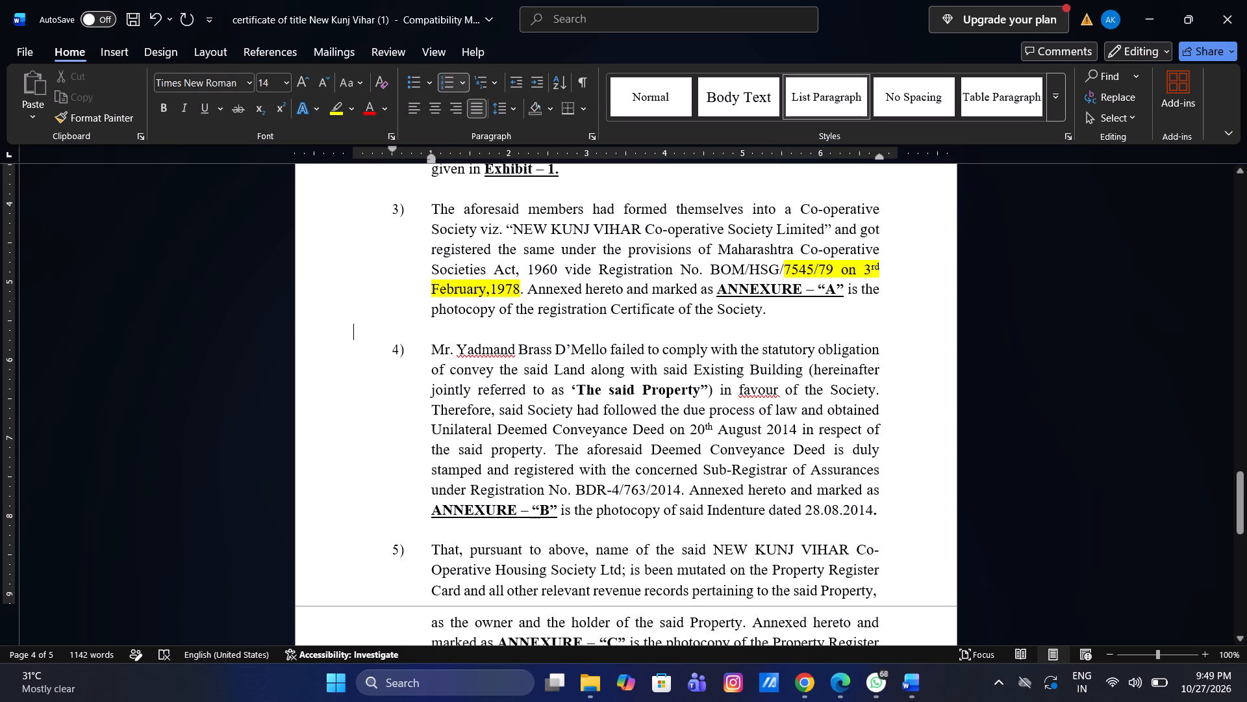
{"action": "left_click_drag", "start_coordinate": [783, 261], "coordinate": [553, 294]}
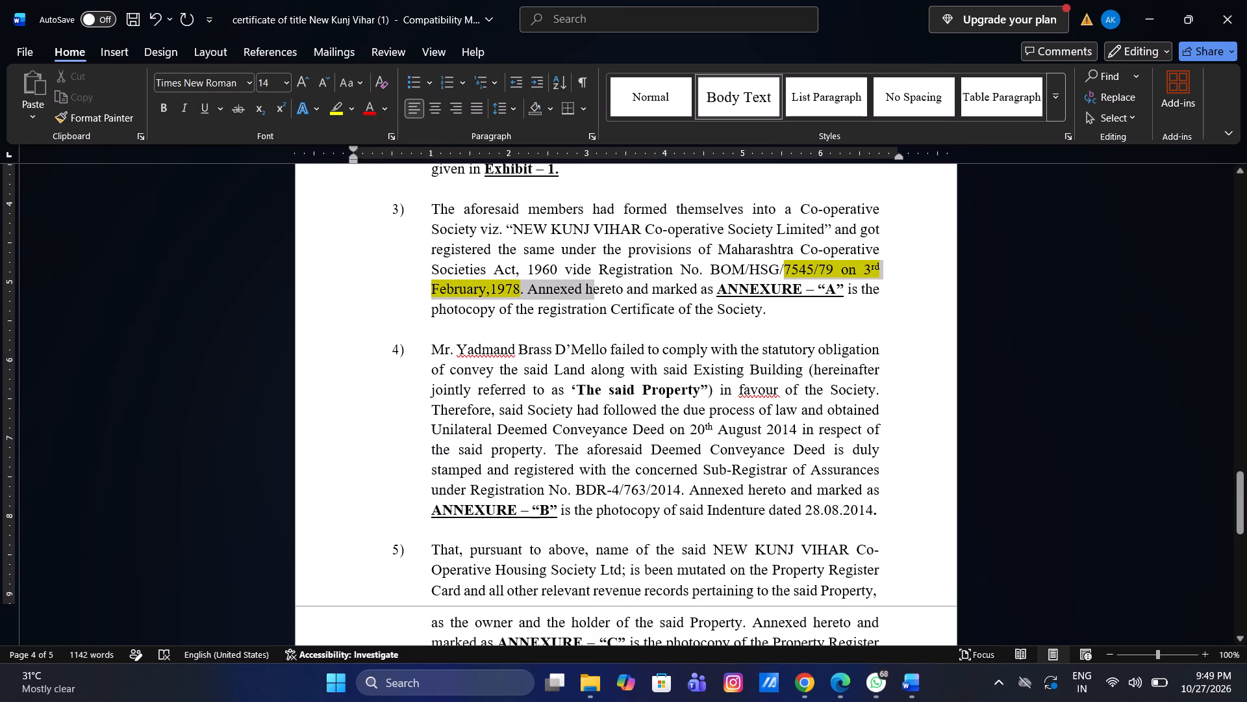
{"action": "left_click_drag", "start_coordinate": [553, 294], "coordinate": [520, 292]}
{"action": "left_click", "coordinate": [590, 266]}
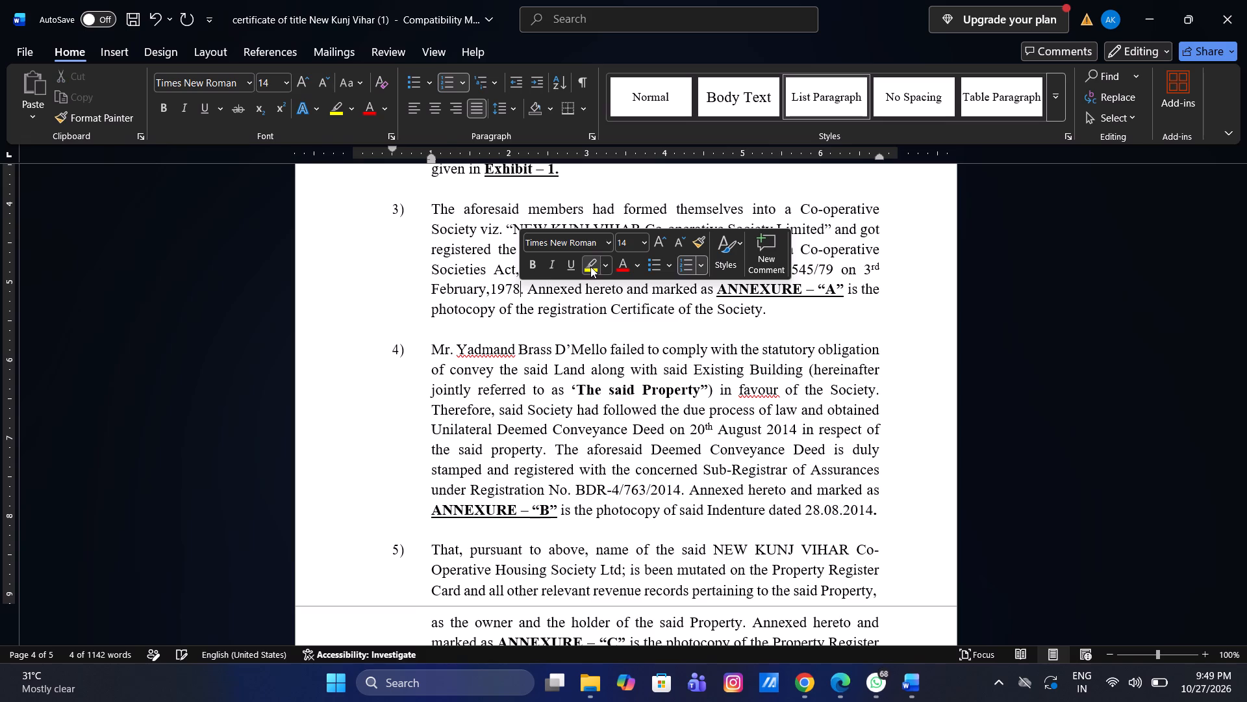
{"action": "left_click", "coordinate": [585, 396]}
Remove the yellow highlight from the flat count "60" in item 6), about the land area and existing buildings.
{"action": "scroll", "coordinate": [585, 396], "scroll_direction": "down", "scroll_amount": 1}
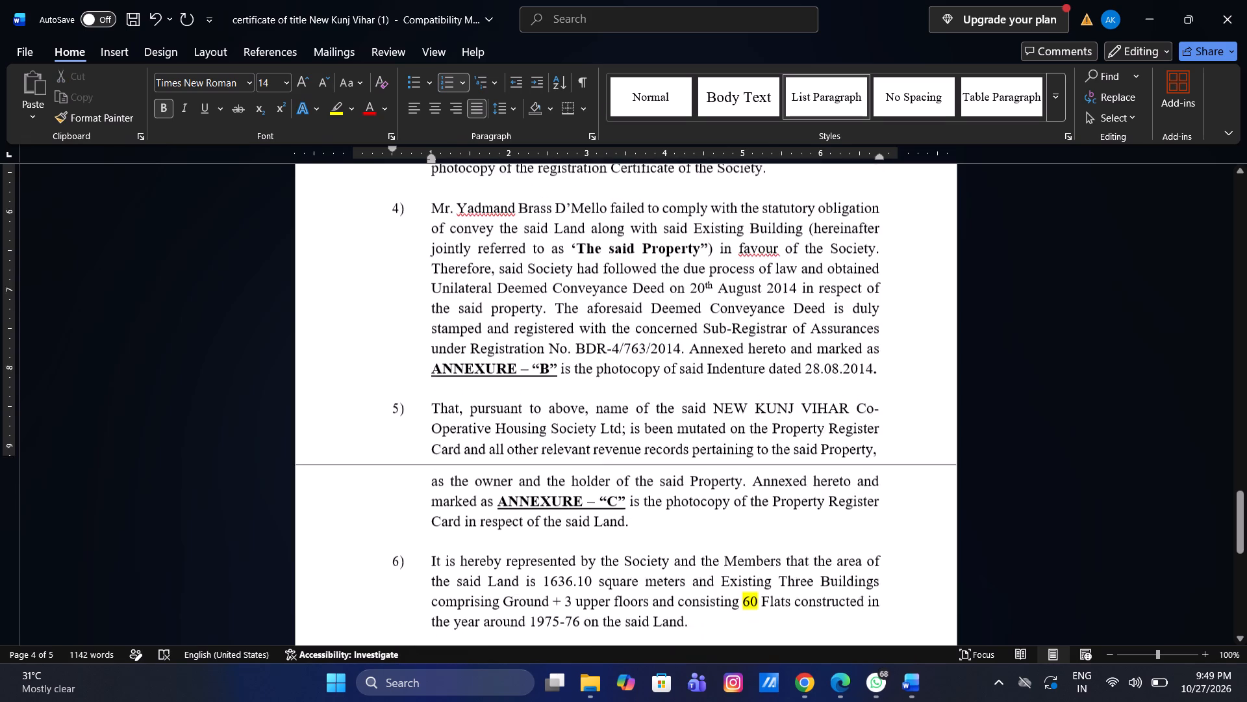
{"action": "scroll", "coordinate": [585, 396], "scroll_direction": "down", "scroll_amount": 1}
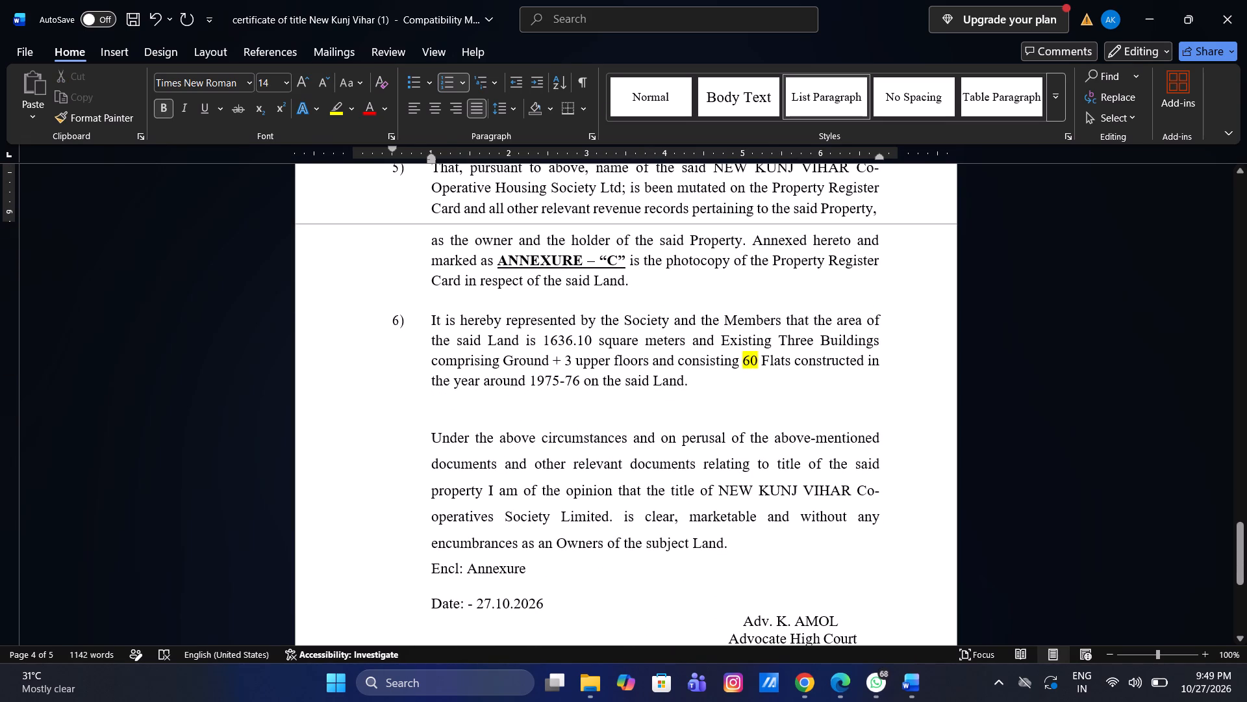
{"action": "left_click_drag", "start_coordinate": [757, 359], "coordinate": [741, 359]}
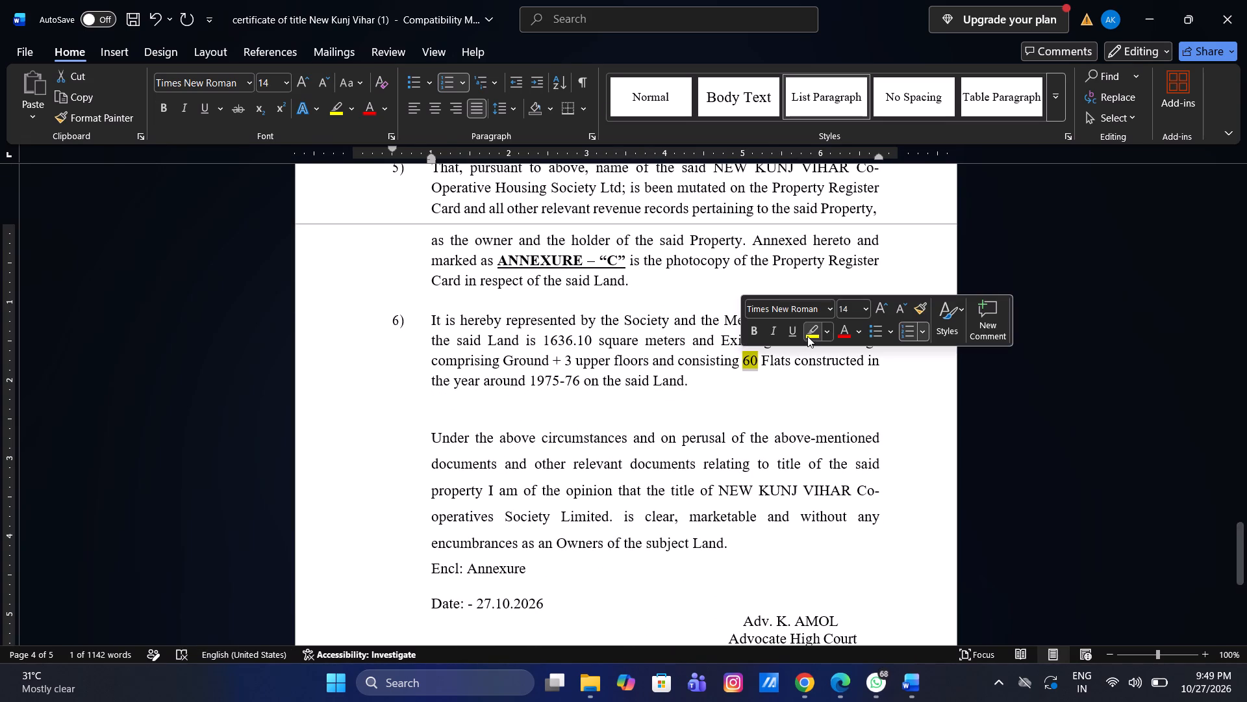
{"action": "left_click", "coordinate": [807, 336]}
Save a PDF copy of the cleaned document in the Desktop folder, keeping the name "certificate of title New Kunj Vihar (1)".
{"action": "scroll", "coordinate": [762, 431], "scroll_direction": "down", "scroll_amount": 1}
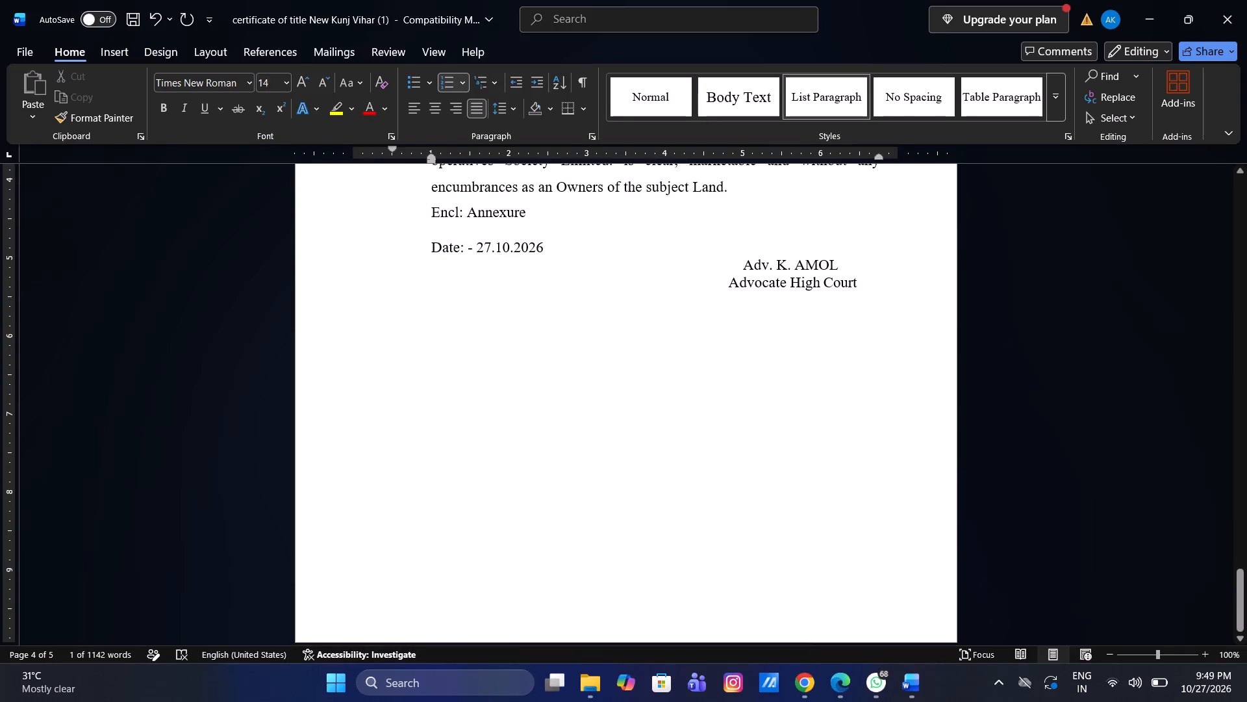
{"action": "scroll", "coordinate": [762, 431], "scroll_direction": "down", "scroll_amount": 1}
{"action": "scroll", "coordinate": [762, 431], "scroll_direction": "up", "scroll_amount": 8}
{"action": "left_click", "coordinate": [21, 51]}
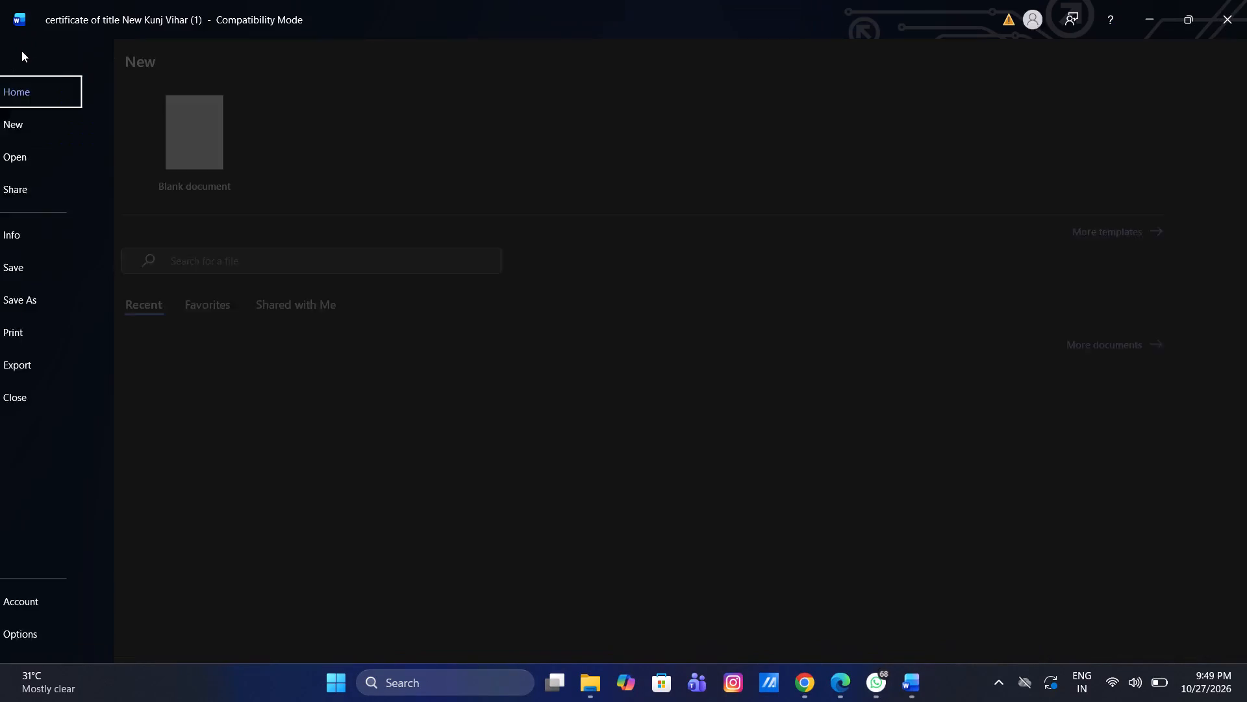
{"action": "left_click", "coordinate": [69, 311]}
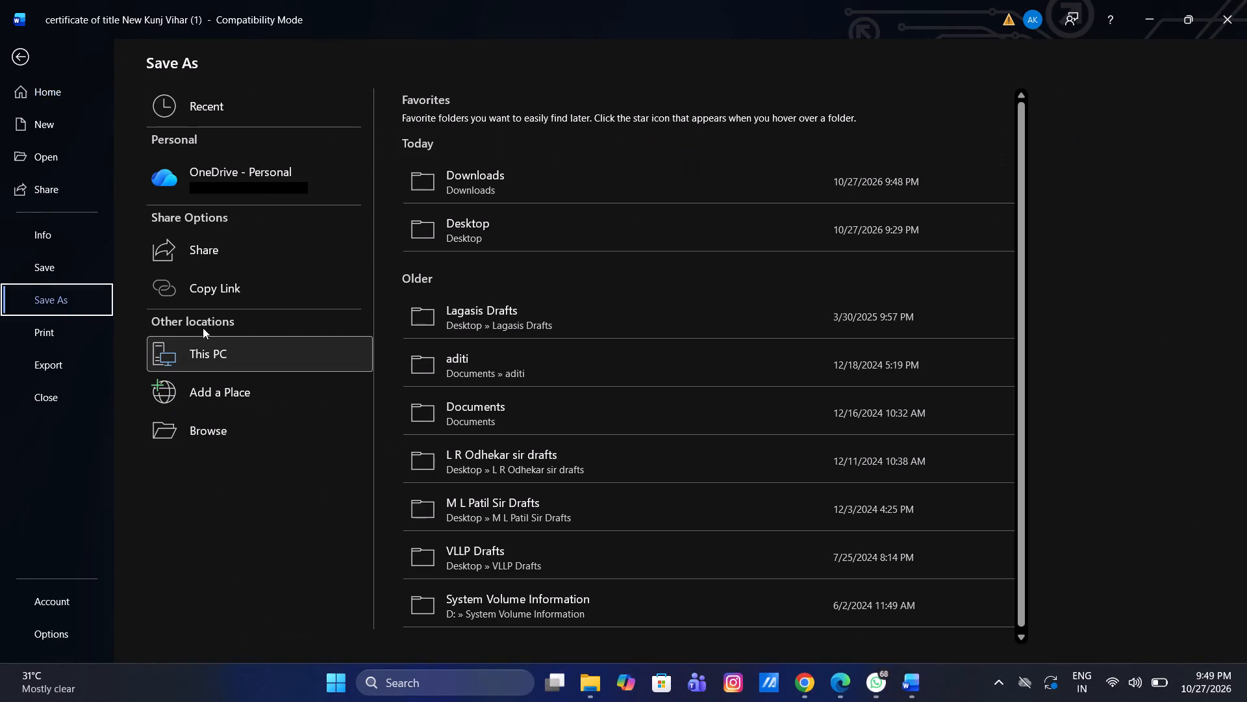
{"action": "left_click", "coordinate": [455, 215]}
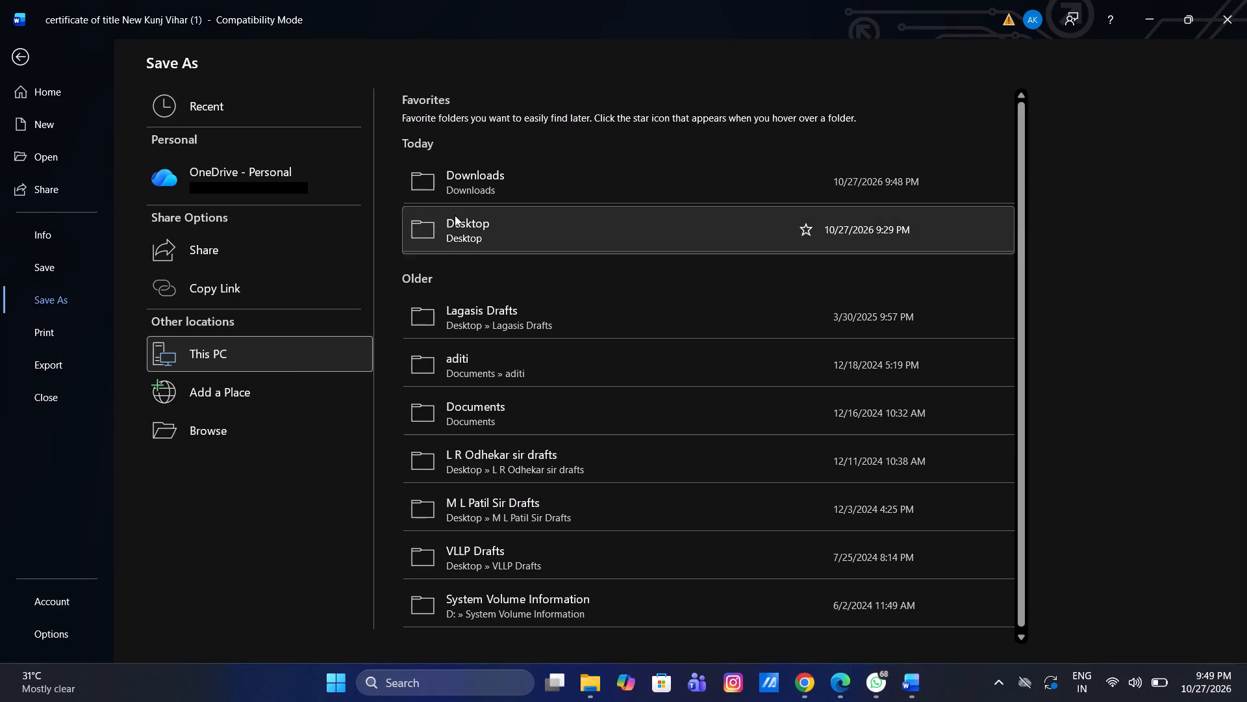
{"action": "left_click", "coordinate": [211, 298]}
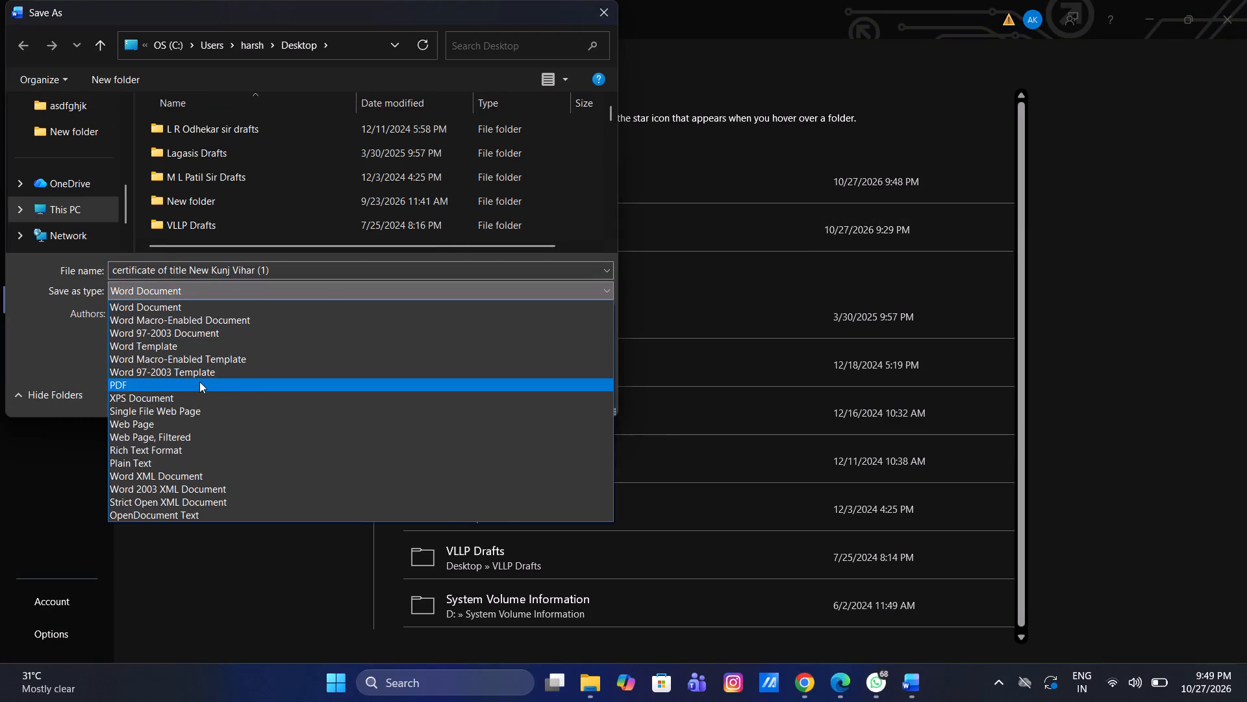
{"action": "left_click", "coordinate": [199, 382]}
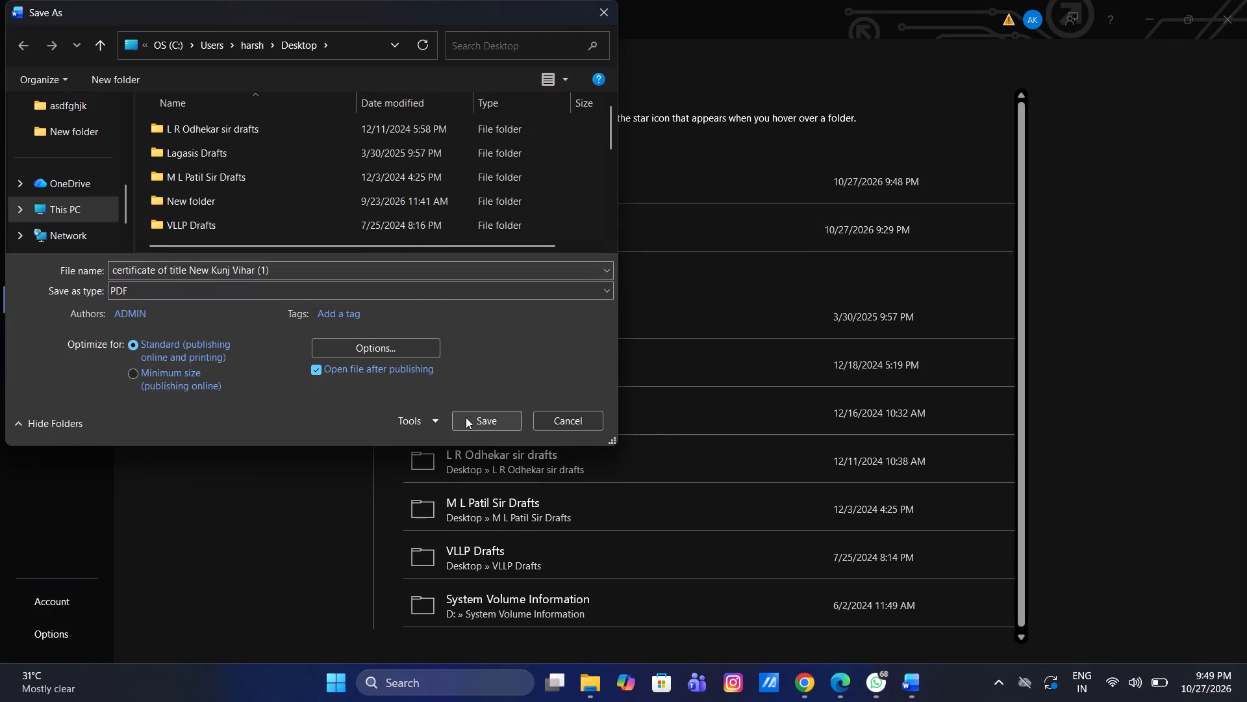
{"action": "left_click", "coordinate": [466, 417]}
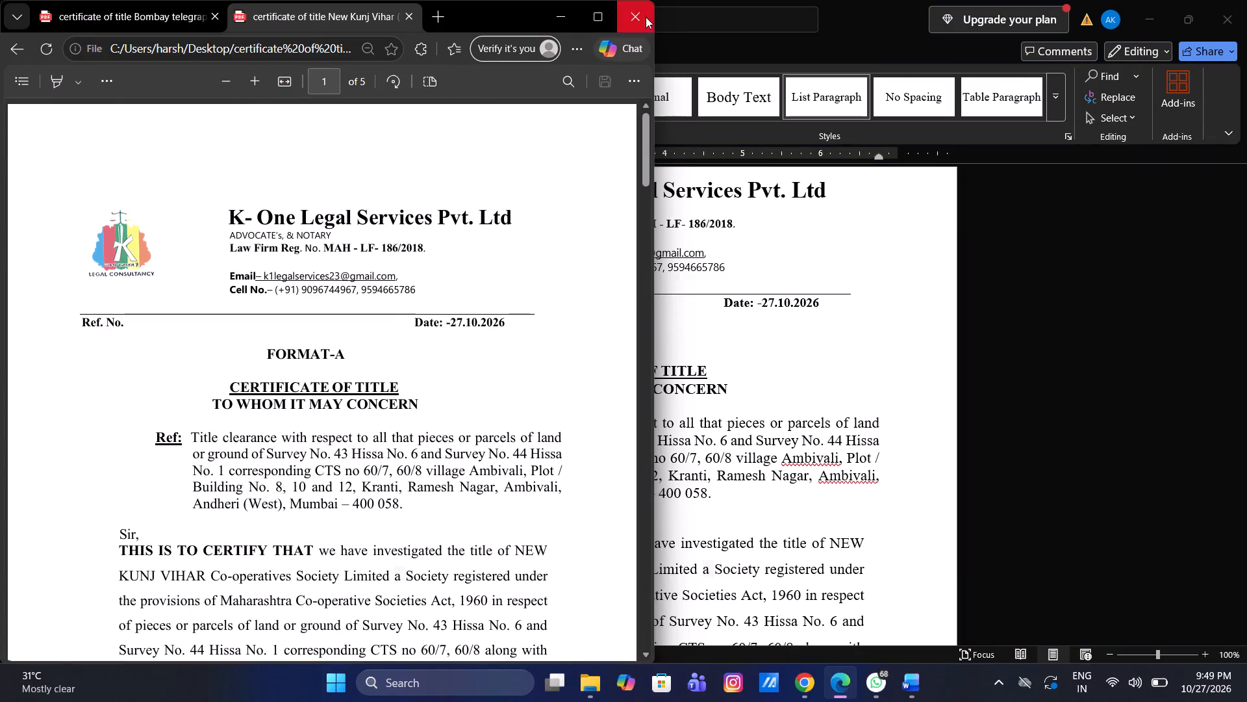
Minimize the browser window showing the exported PDF and the Word window of the New Kunj Vihar certificate of title.
{"action": "left_click", "coordinate": [562, 10]}
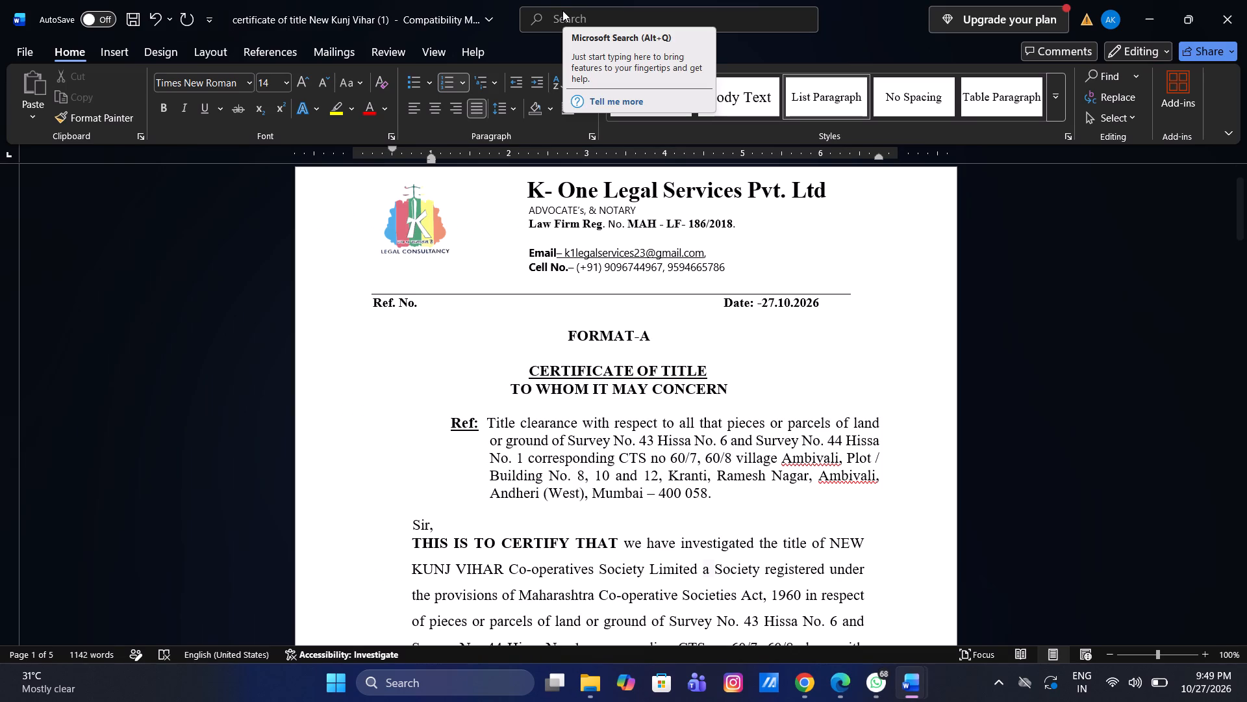